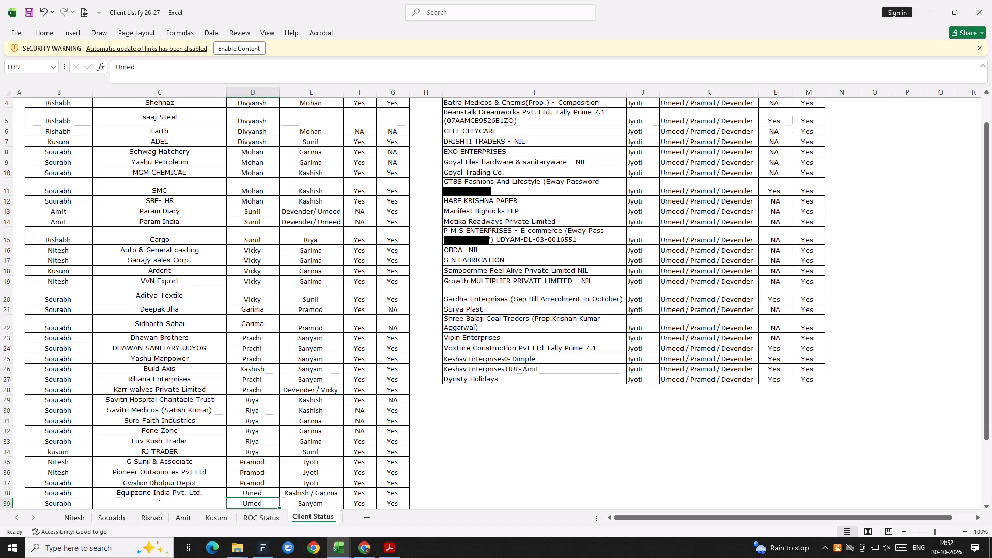
Review the client and team assignments on the Client Status sheet and select the Yashu Iron Private Limited entry.
scroll(253, 245, up, 7)
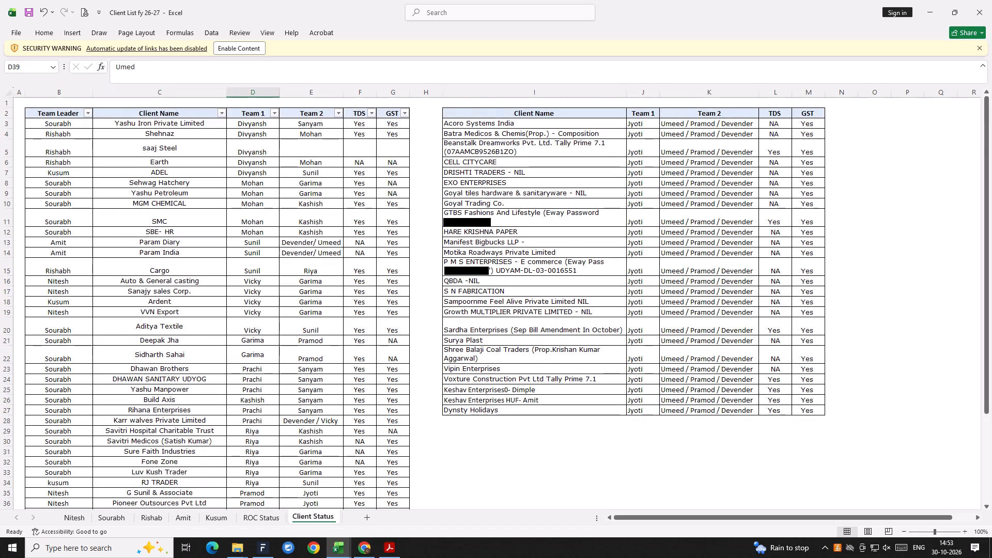
scroll(179, 169, down, 2)
scroll(183, 169, up, 4)
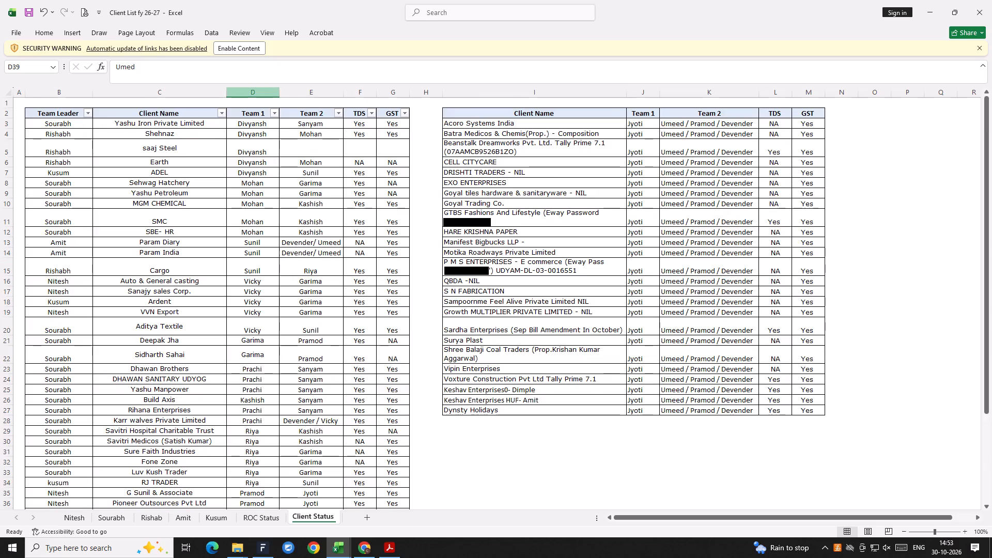
scroll(159, 275, down, 3)
scroll(204, 294, up, 5)
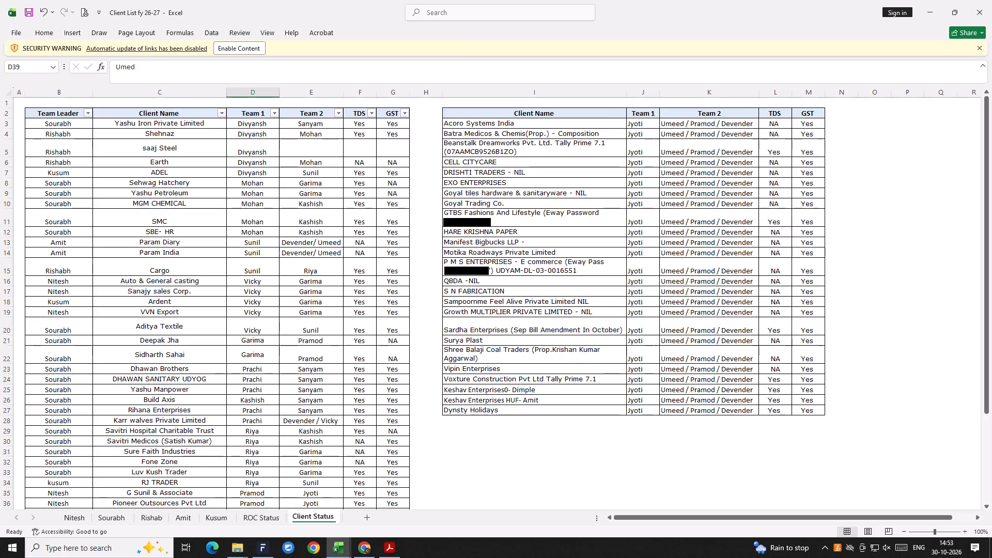
click(253, 131)
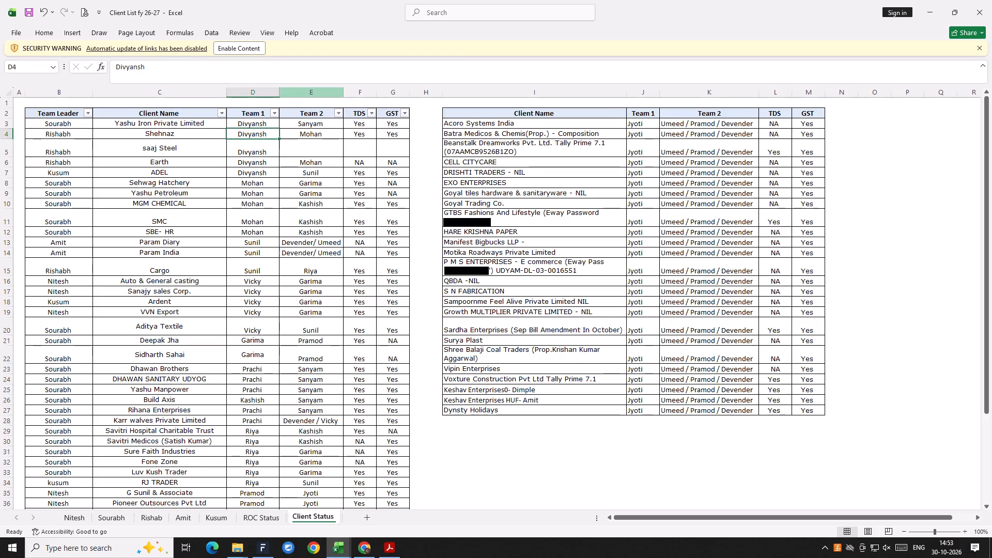
click(196, 121)
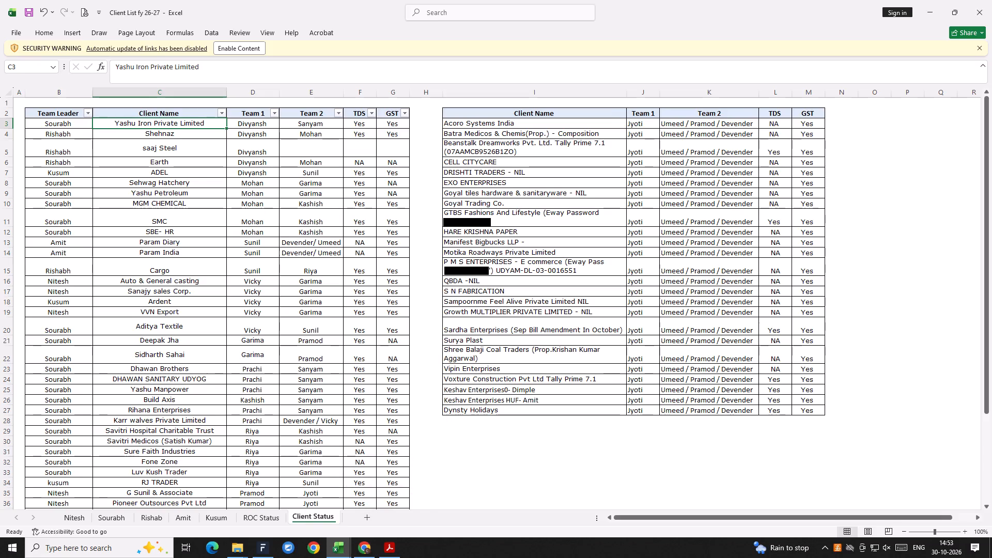
Switch to Facto, search the projects for "yash" and open the Yashu Iron Private Limited project.
click(255, 549)
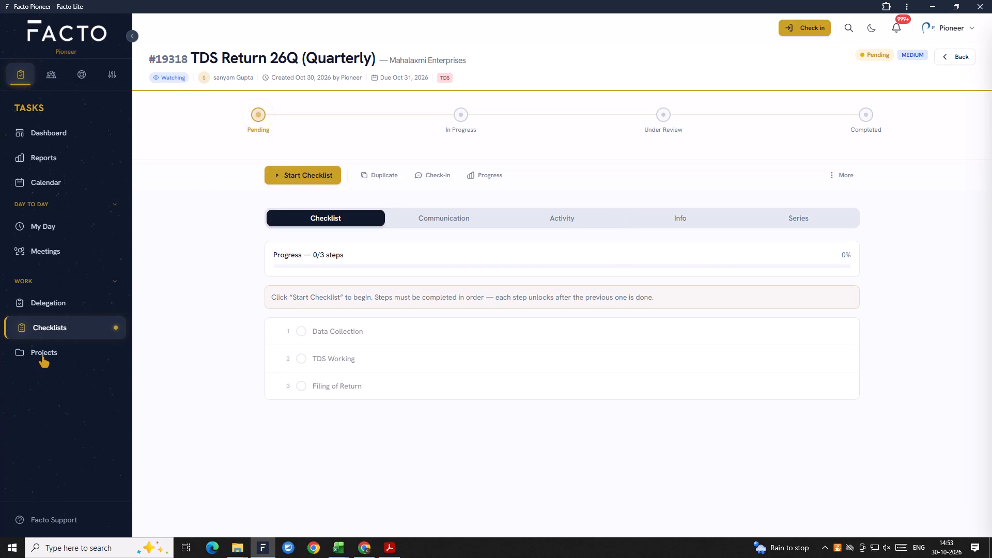
click(44, 356)
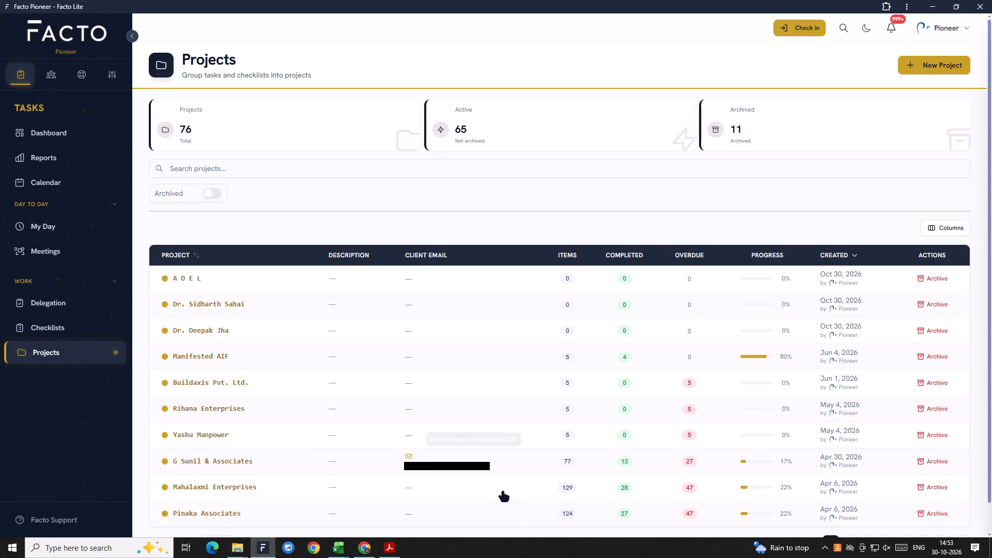
click(226, 173)
text(yash)
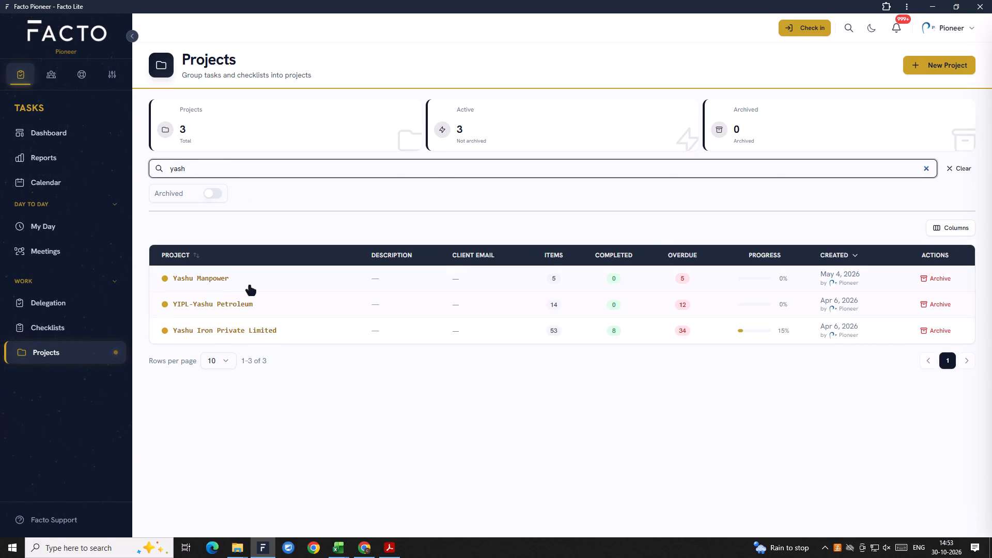
click(228, 337)
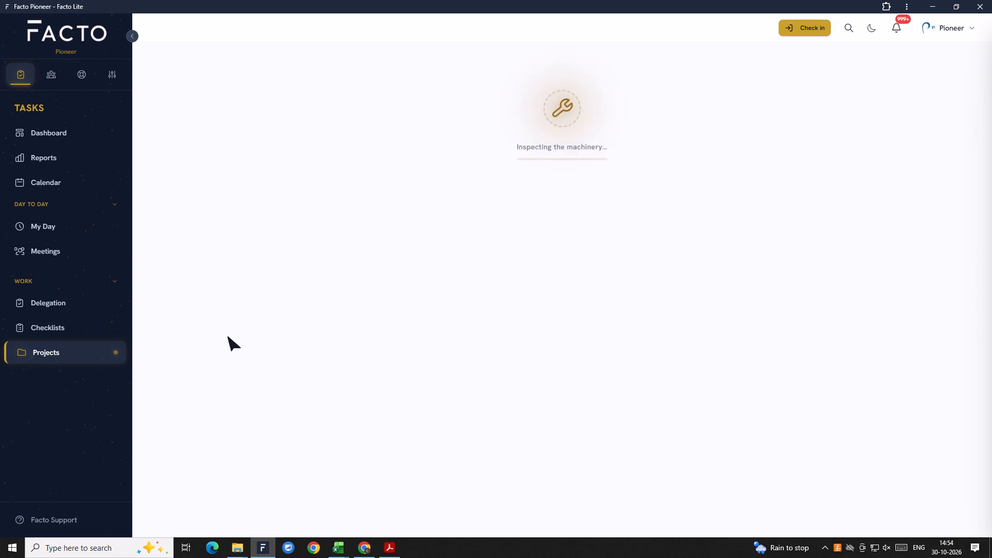
Check the members of the Yashu Iron project and return to the Client List fy 26-27 workbook.
scroll(396, 380, down, 9)
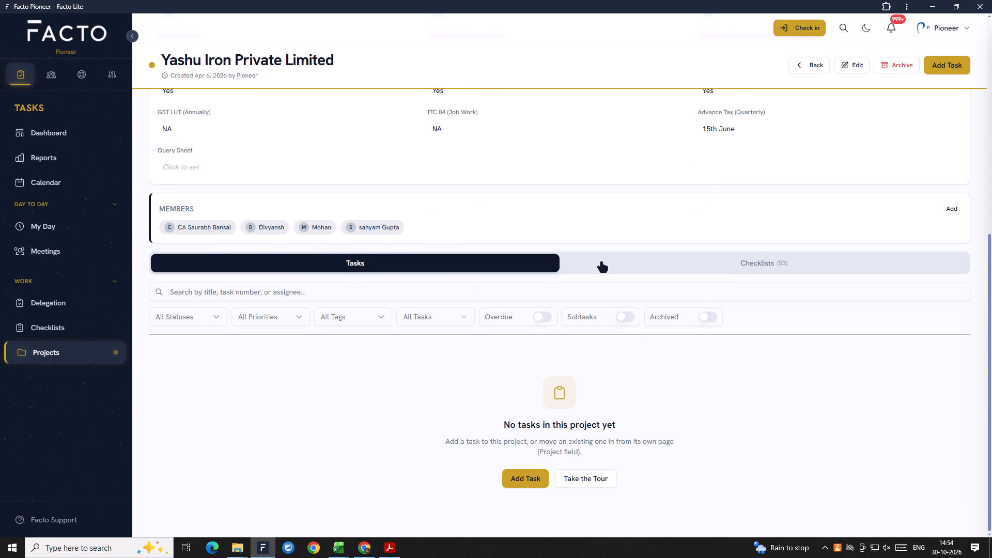
scroll(674, 460, up, 15)
scroll(687, 478, down, 10)
click(334, 552)
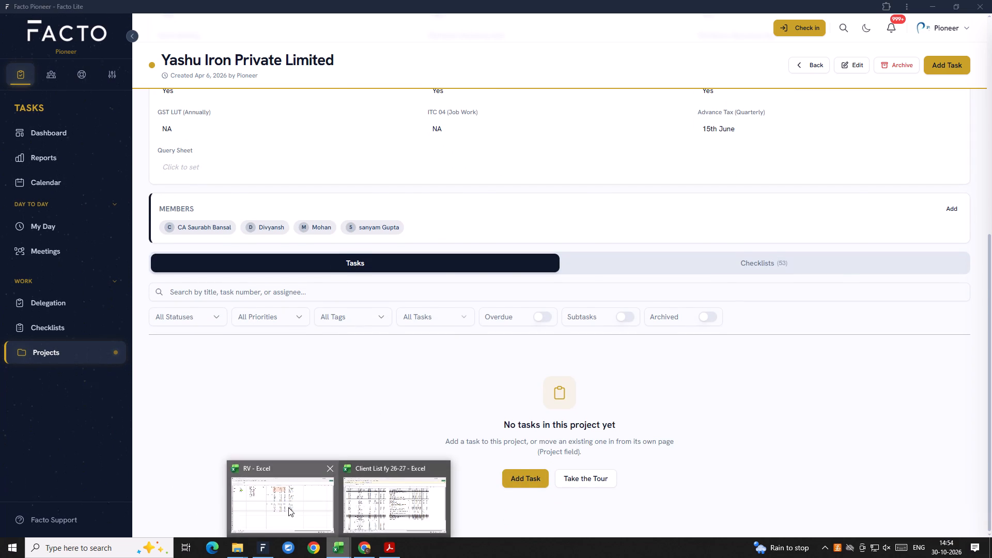
click(371, 504)
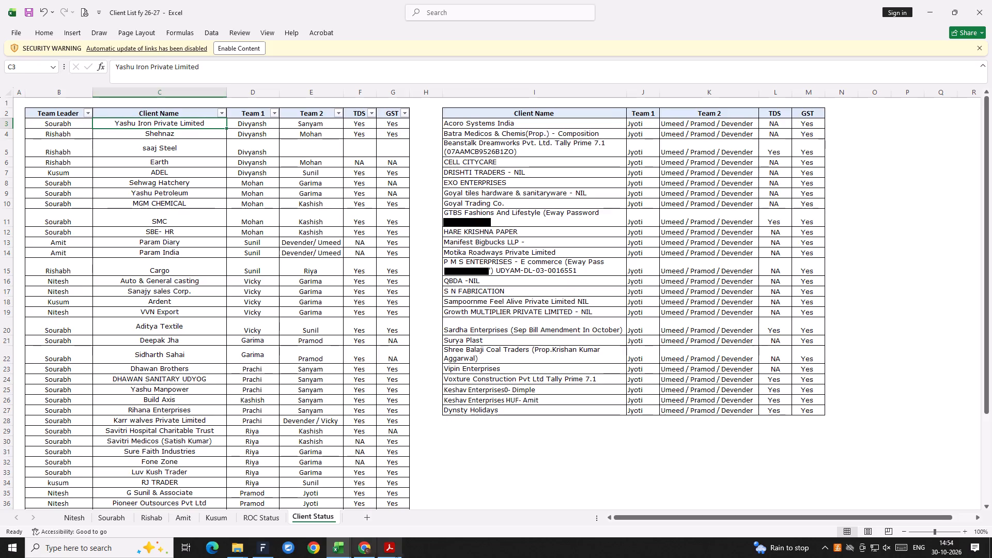
Switch to the Chrome window with the TDS & TCS rate chart and close that window.
click(362, 552)
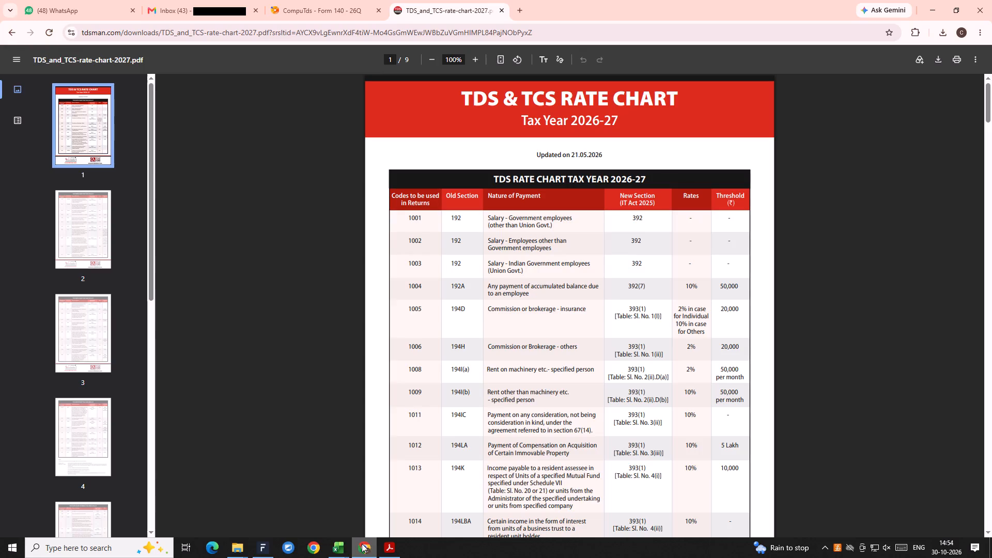
click(980, 0)
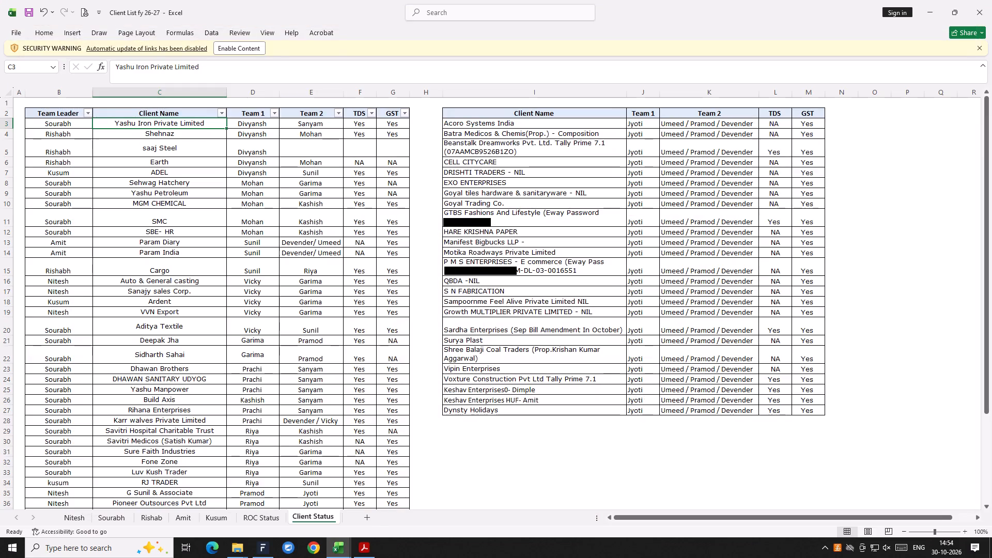
Compare the Client Status sheet with the Yashu Iron project in Facto, finishing on the project page.
key(super+Tab)
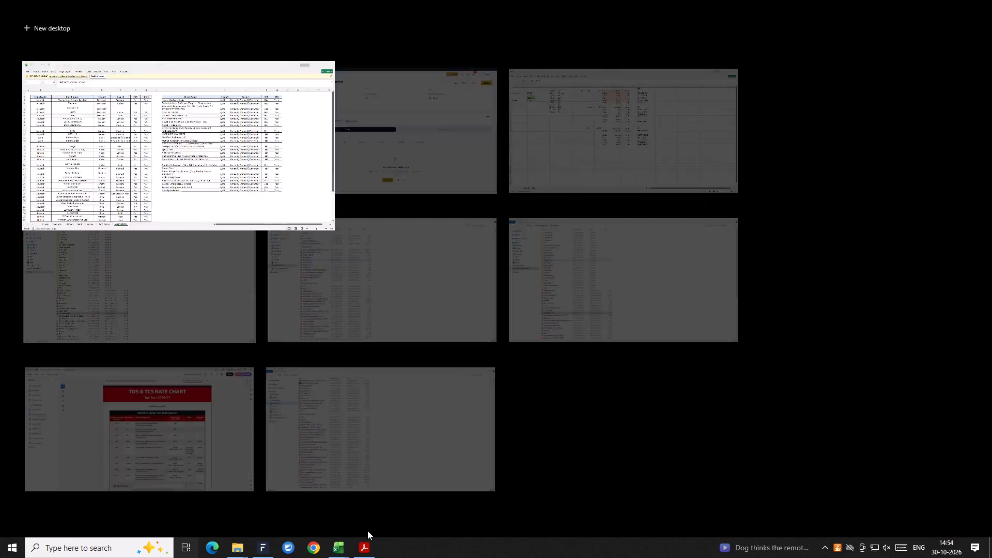
click(362, 159)
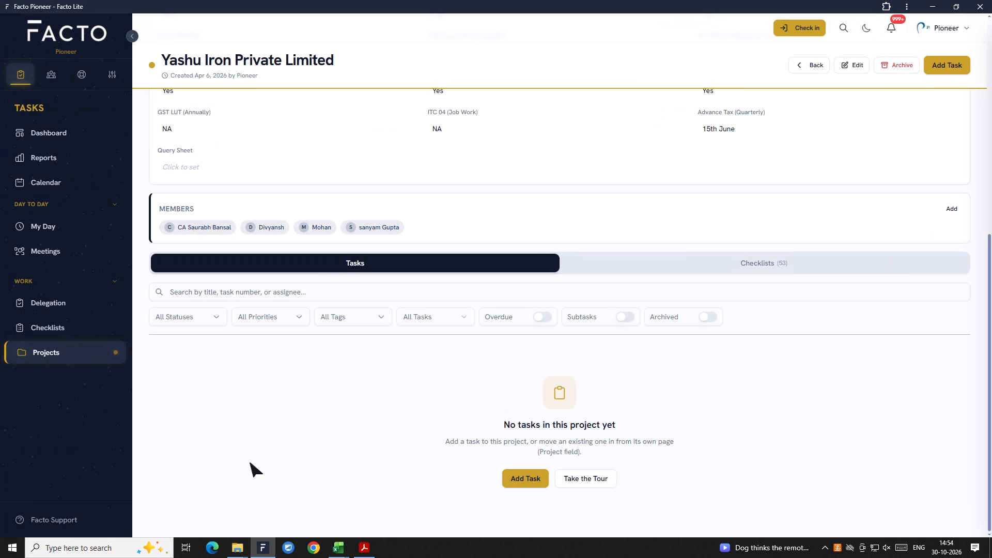
key(super+Tab)
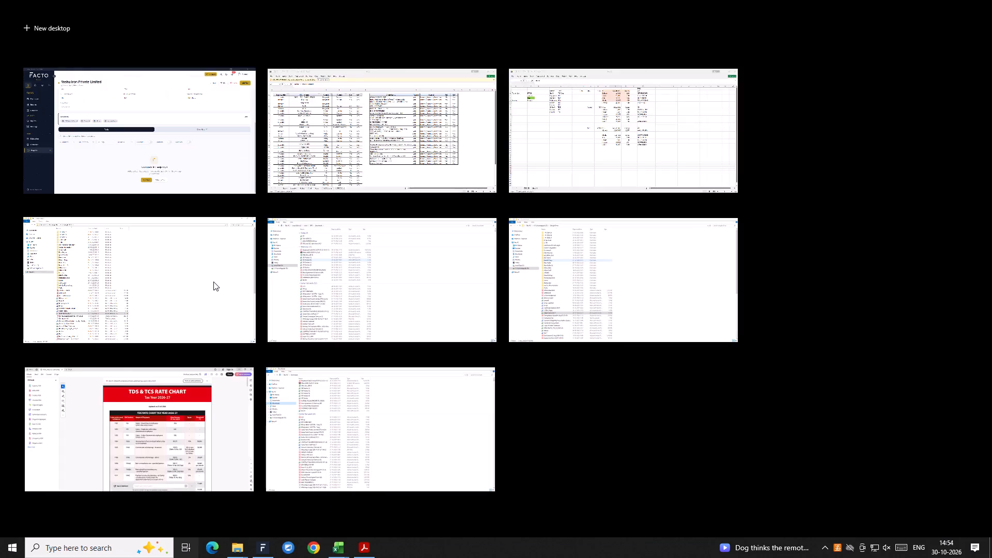
click(354, 152)
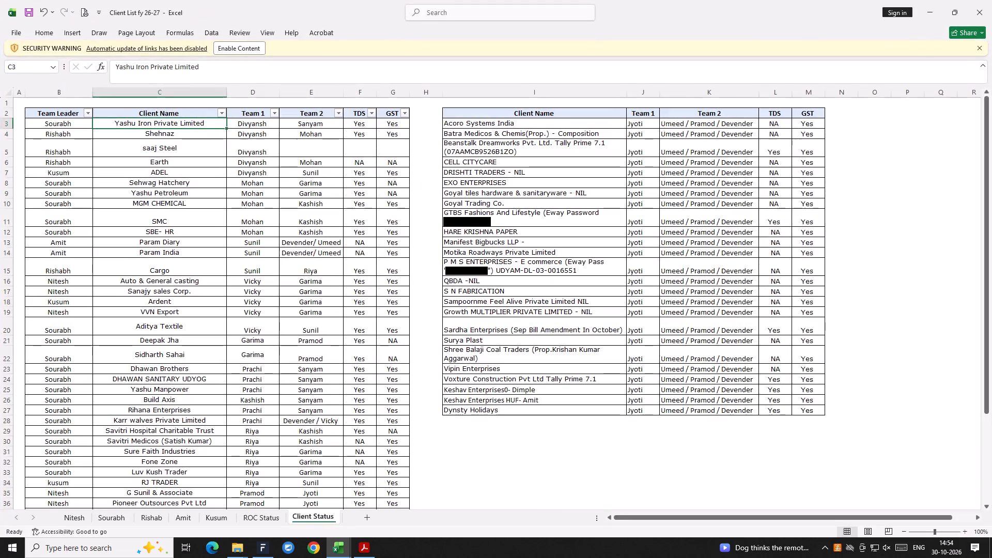
key(super+Tab)
click(376, 134)
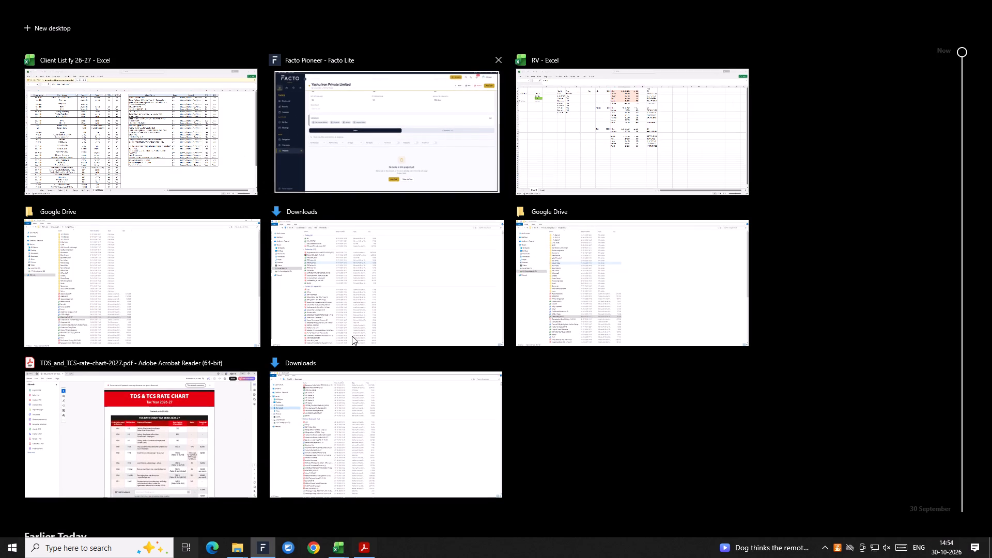
click(380, 130)
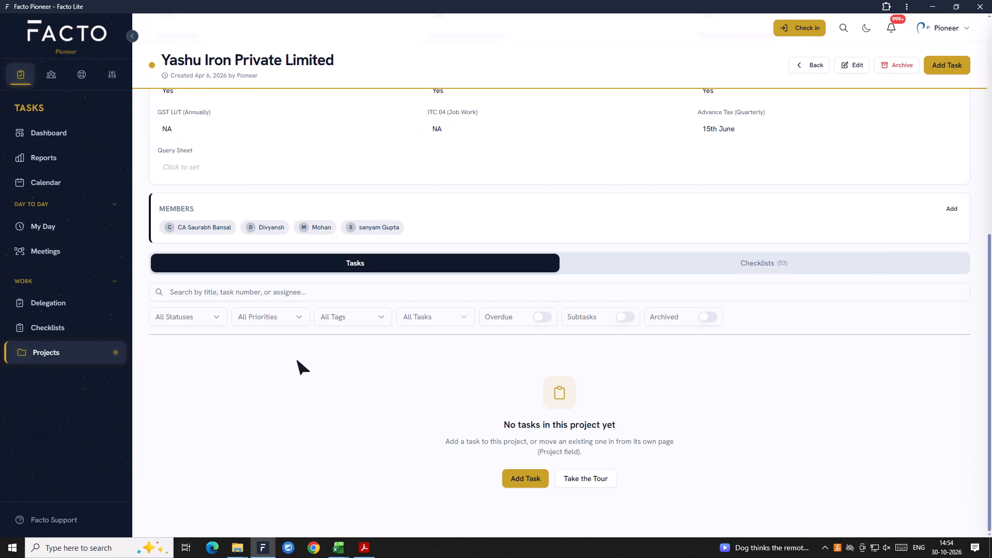
Examine the Yashu Iron project's custom fields for GST, TDS and ROC work and its assigned members.
scroll(211, 414, up, 2)
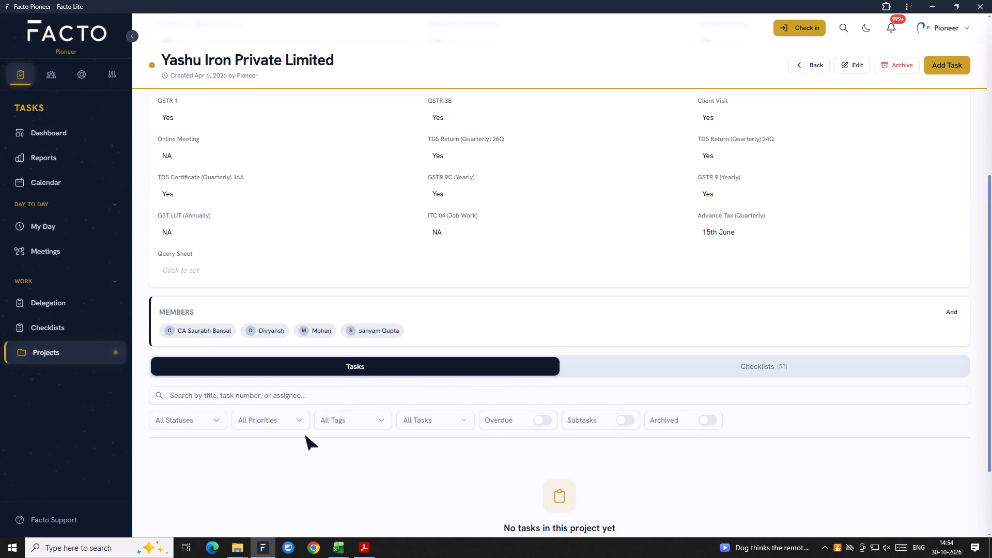
scroll(343, 429, up, 3)
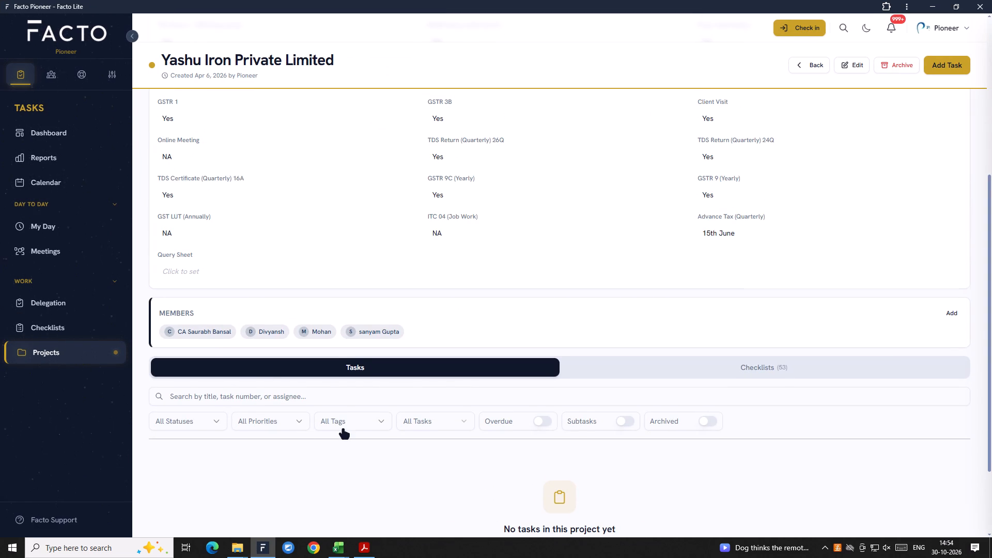
scroll(343, 430, up, 14)
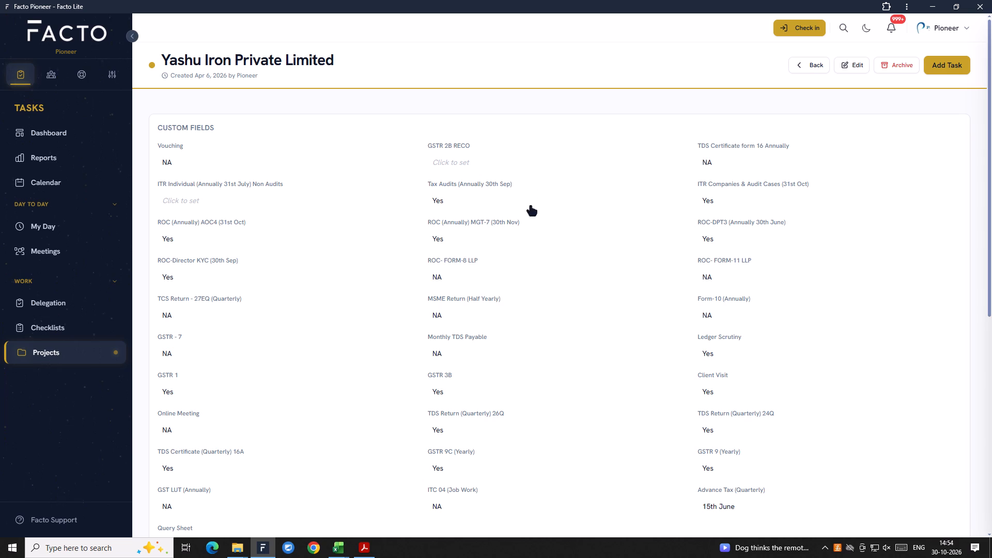
scroll(526, 309, down, 2)
scroll(526, 309, up, 2)
scroll(526, 309, down, 7)
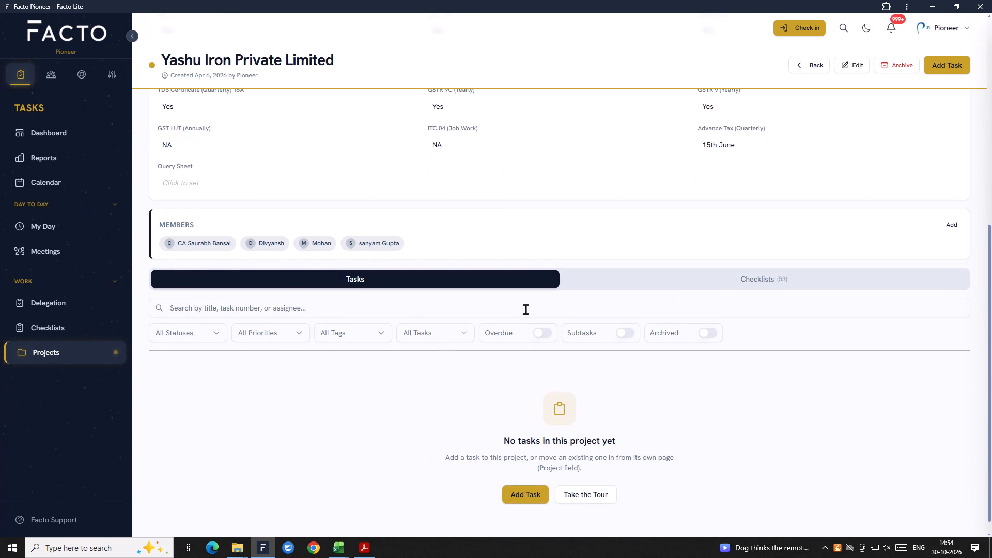
scroll(526, 309, up, 11)
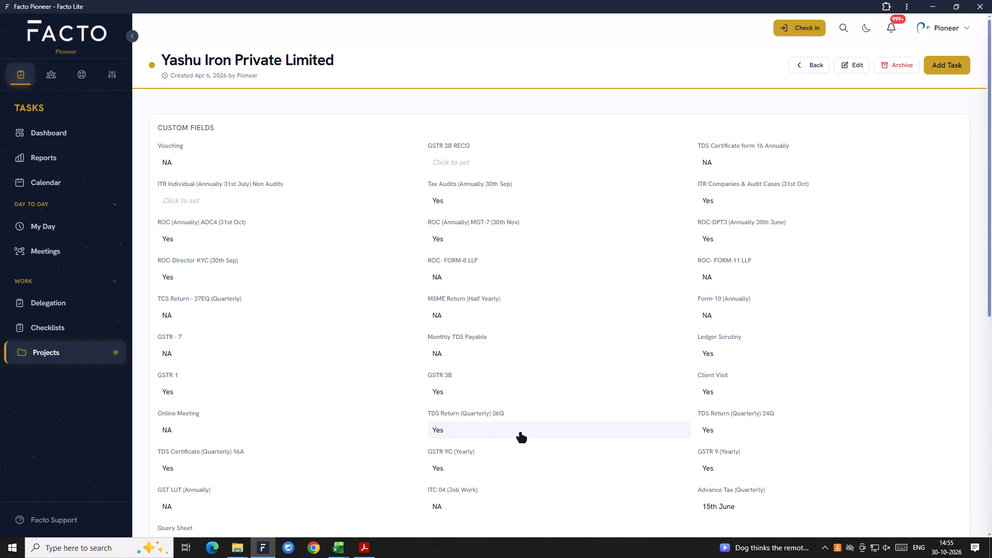
scroll(569, 442, down, 3)
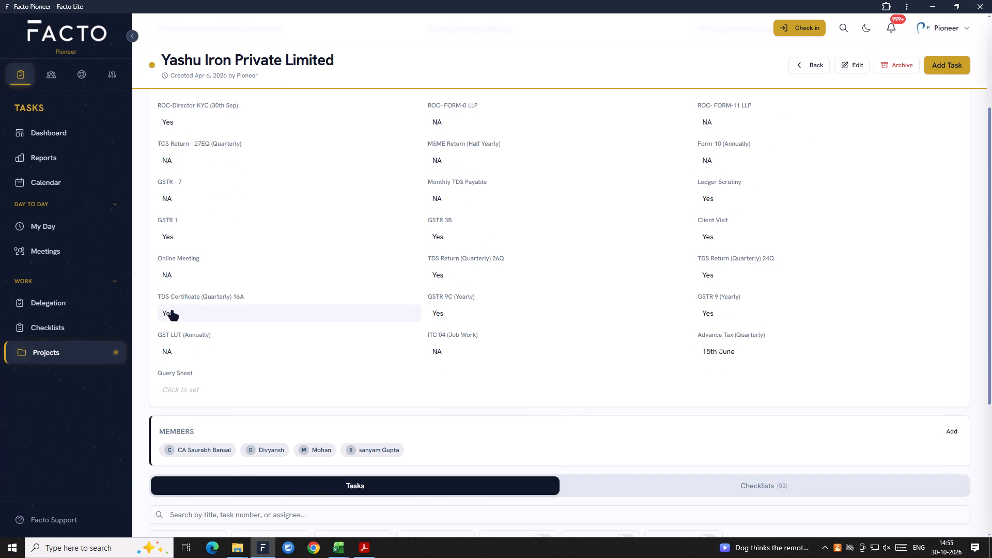
scroll(428, 382, down, 6)
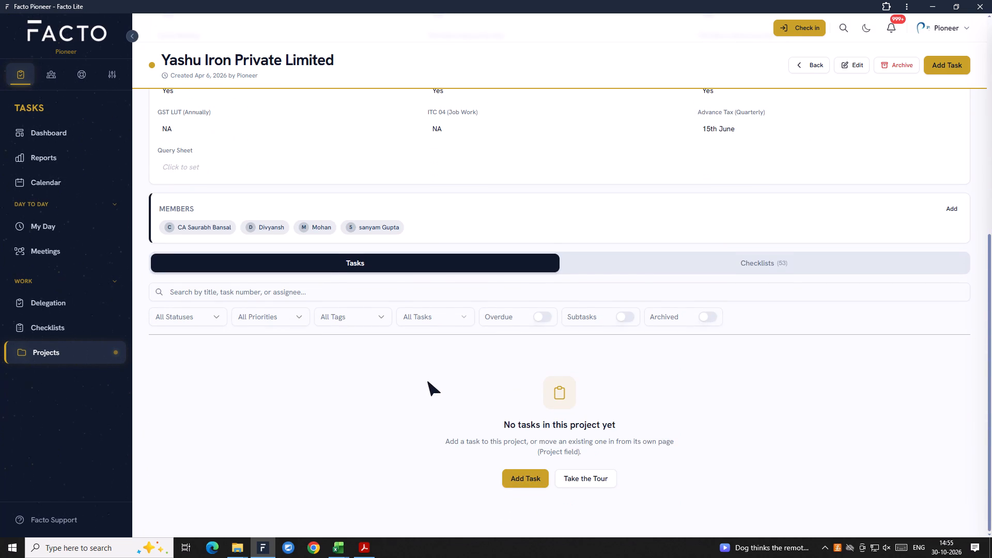
scroll(428, 382, down, 1)
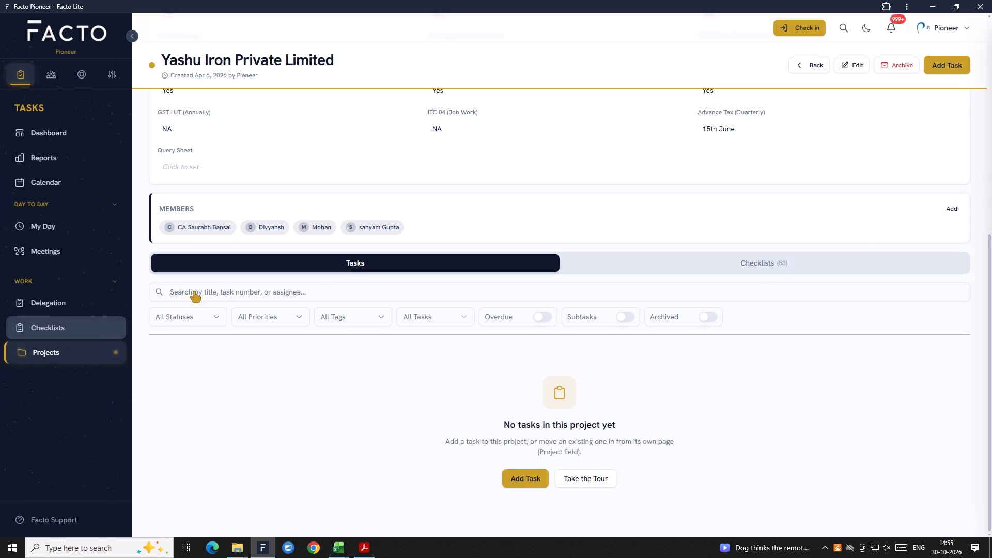
Show the Yashu Iron project's checklists and examine their assignees, statuses and due dates.
click(762, 269)
scroll(668, 364, down, 2)
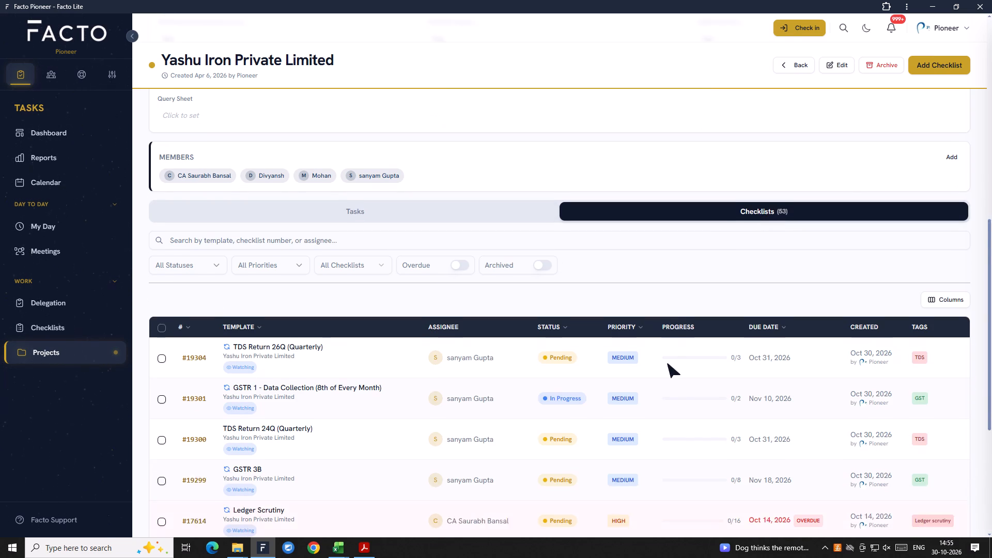
scroll(668, 364, down, 8)
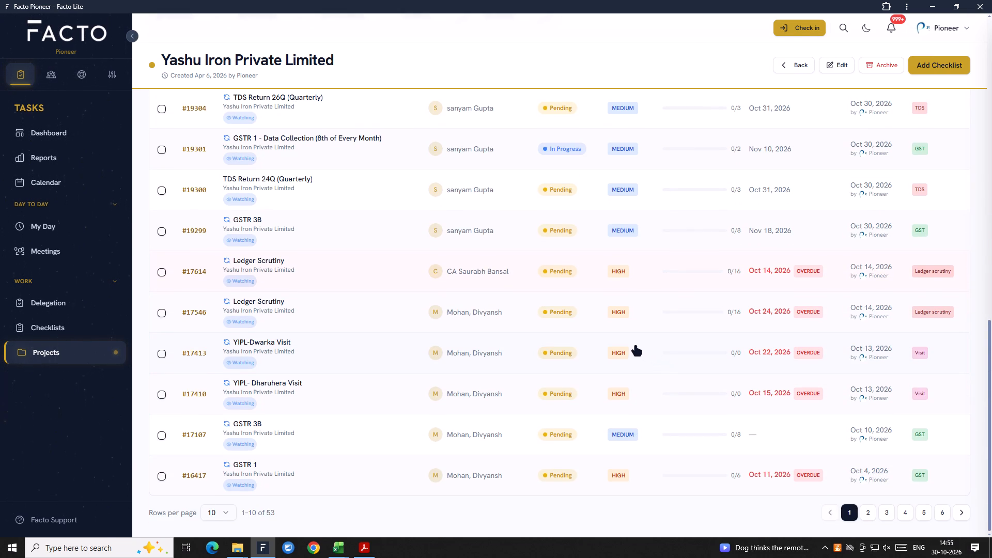
scroll(634, 346, up, 1)
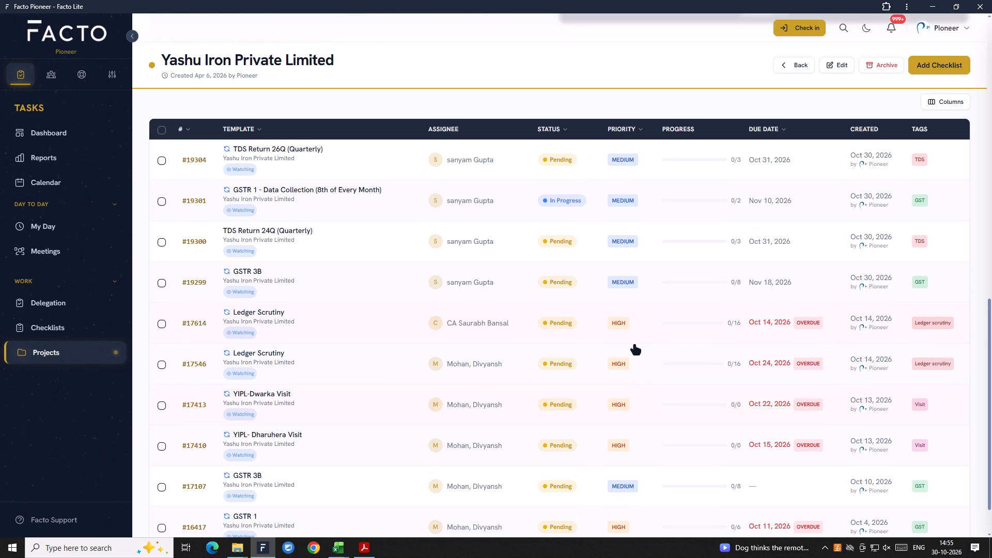
scroll(634, 346, up, 4)
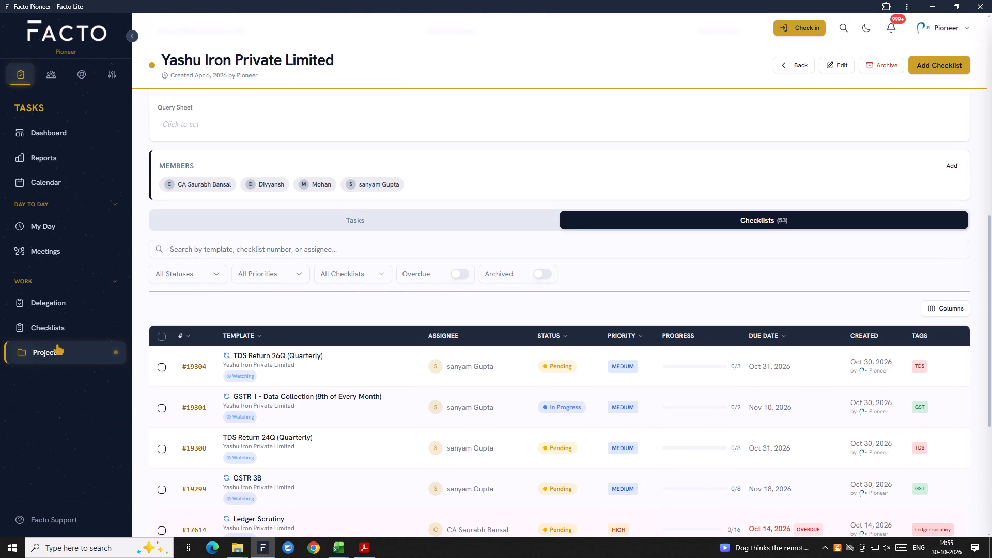
Open the main Checklists page covering all projects.
click(60, 331)
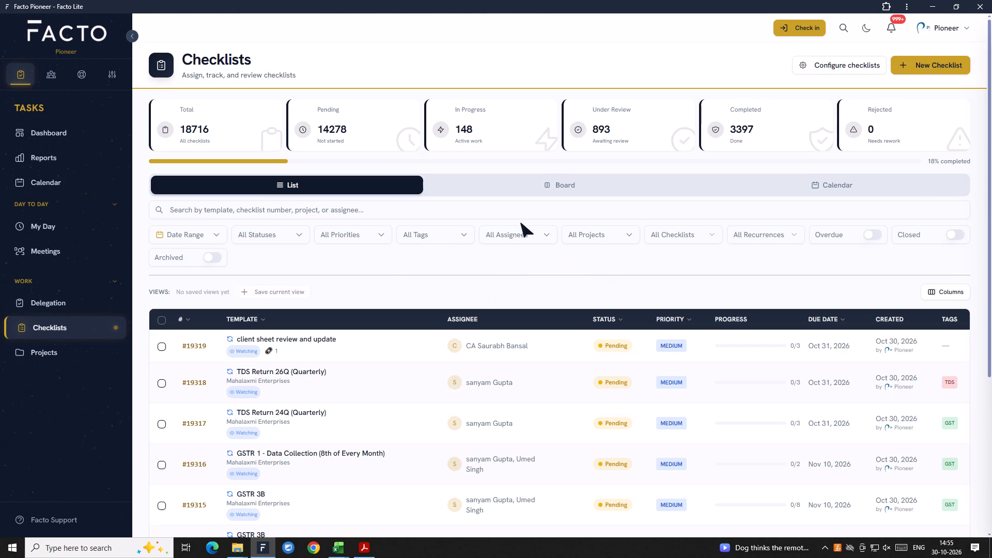
Open the Projects list.
click(522, 231)
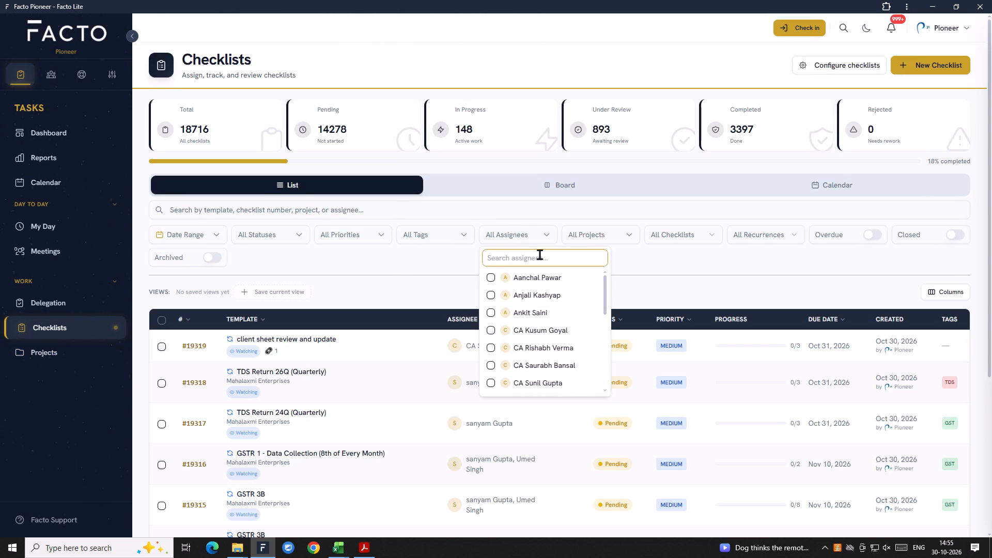
click(69, 345)
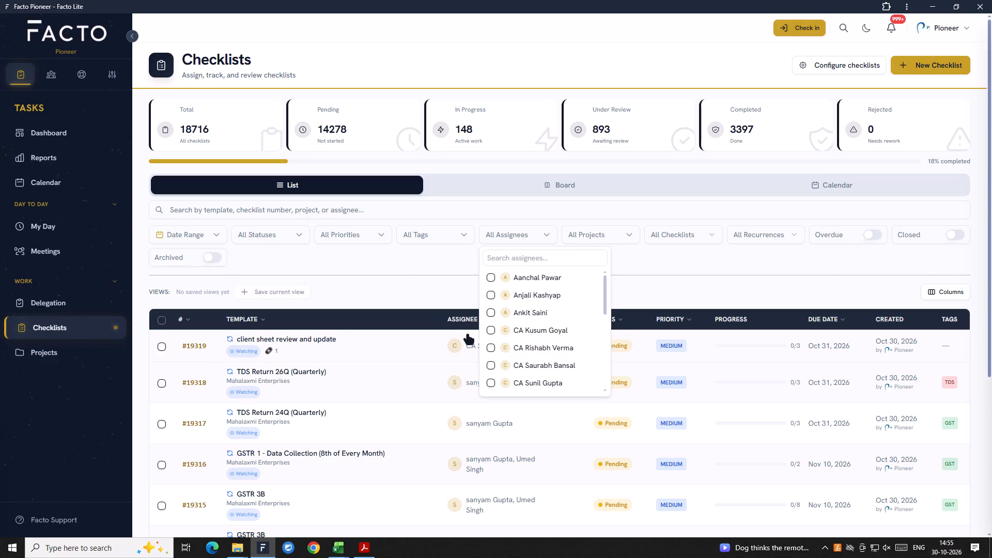
scroll(500, 407, up, 3)
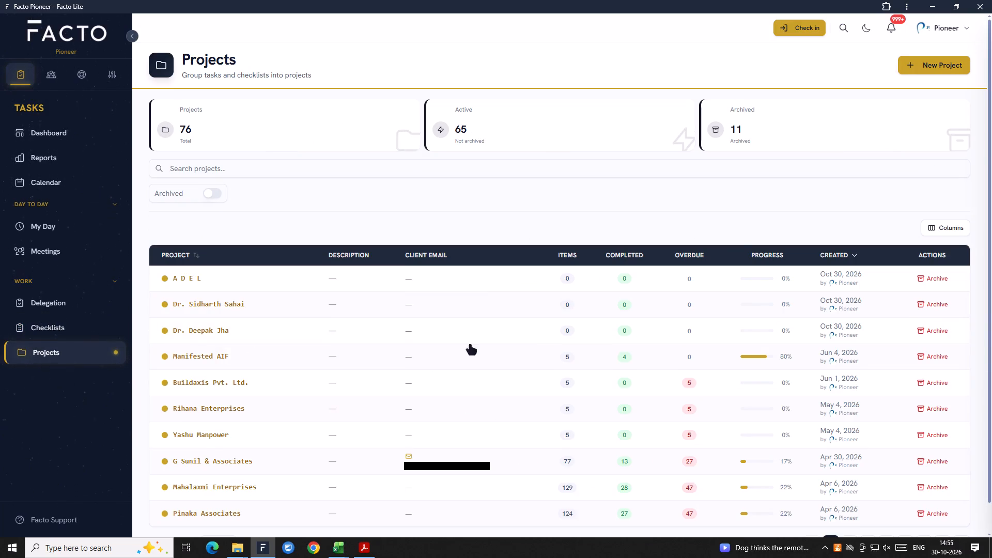
scroll(336, 384, up, 4)
scroll(411, 457, down, 3)
scroll(401, 437, up, 3)
Search the projects for "yash" and open the Yashu Iron Private Limited project.
click(210, 168)
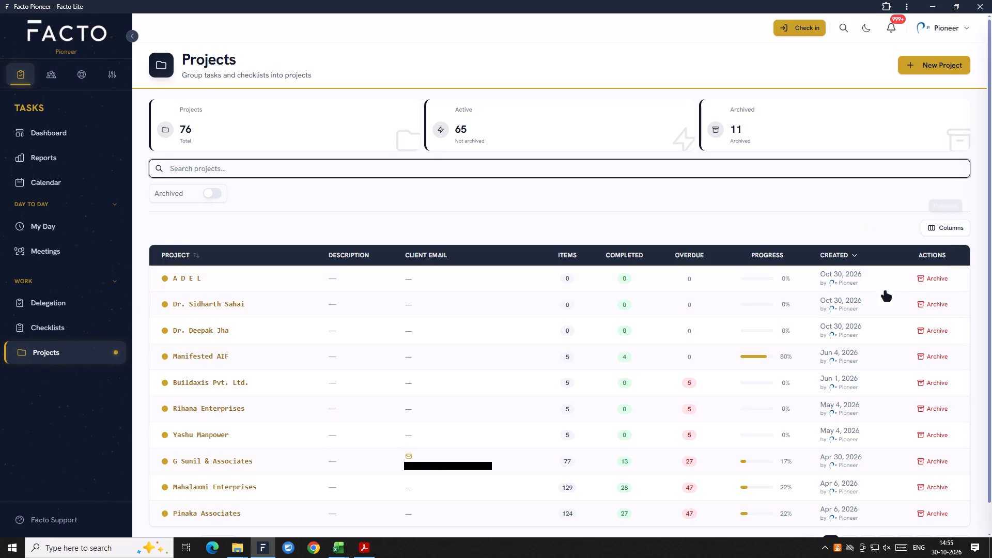
click(696, 258)
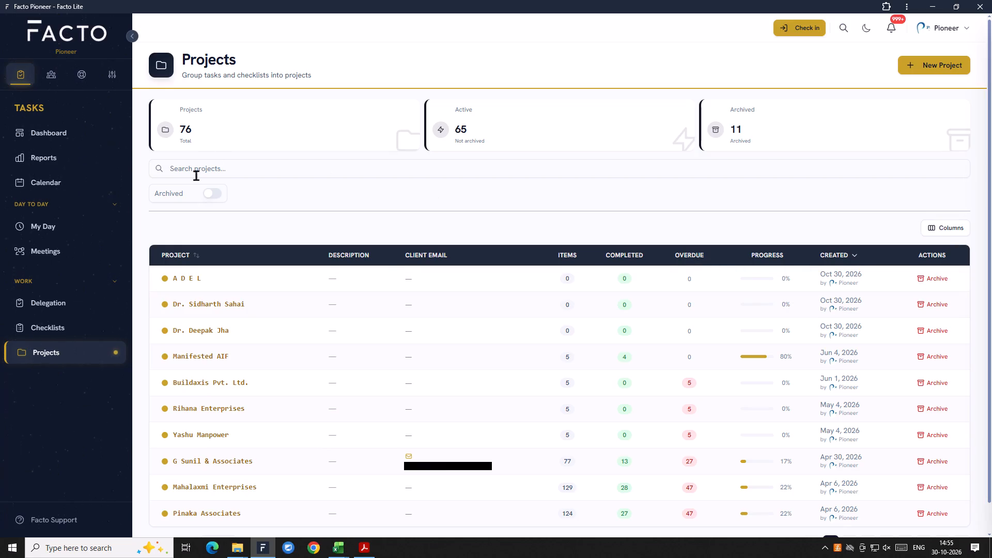
click(196, 163)
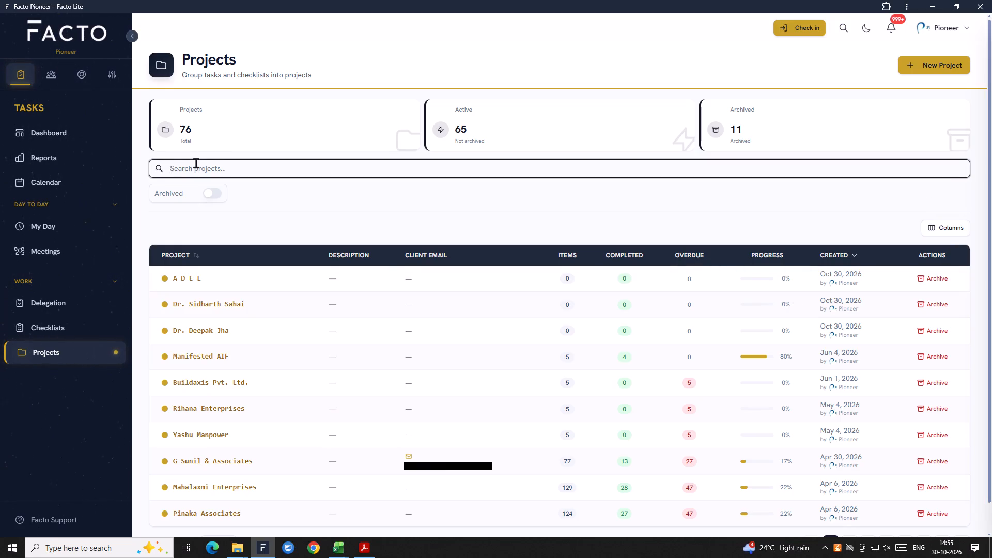
key(ctrl+v)
text(ri)
key(BackSpace)
key(BackSpace)
key(BackSpace)
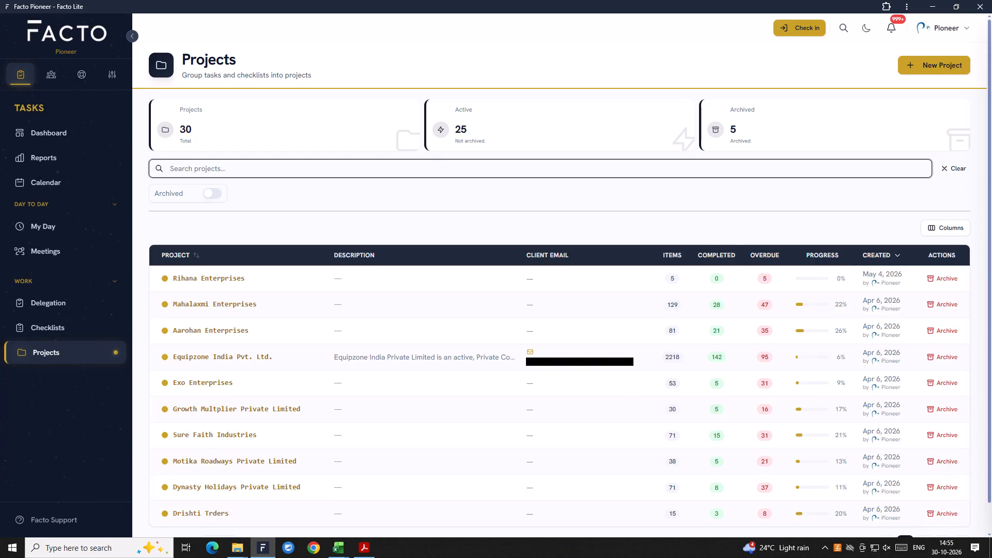
text(ys)
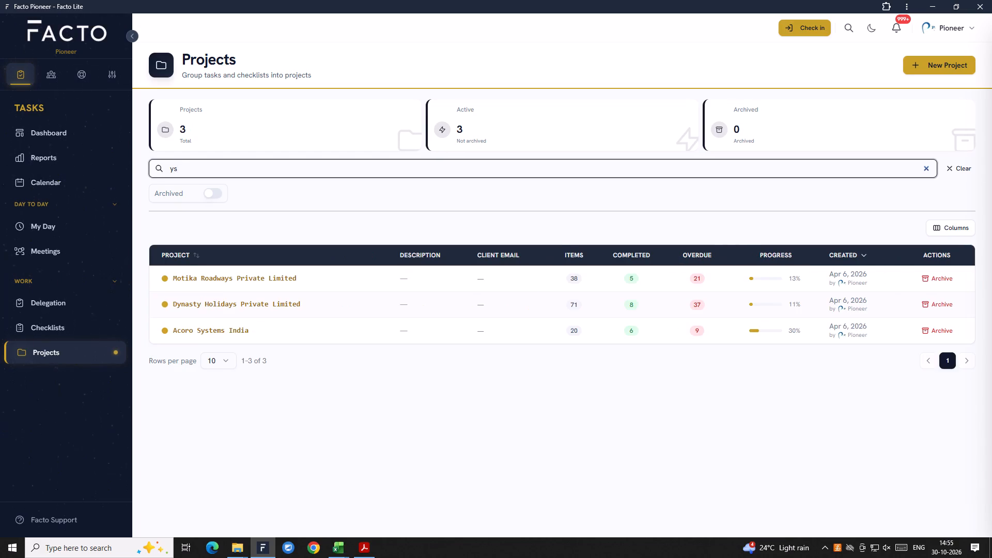
key(BackSpace)
text(shu)
key(BackSpace)
key(BackSpace)
key(BackSpace)
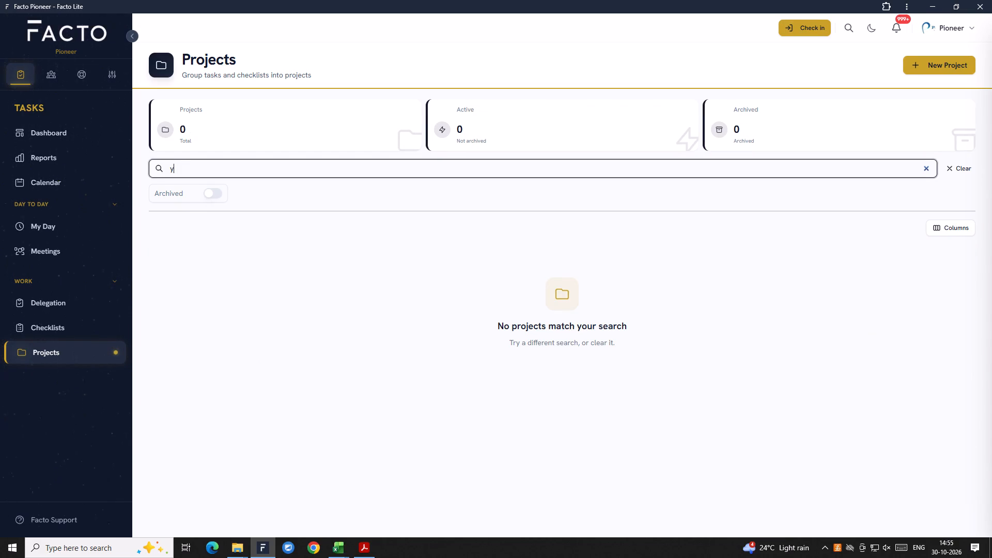
text(ash)
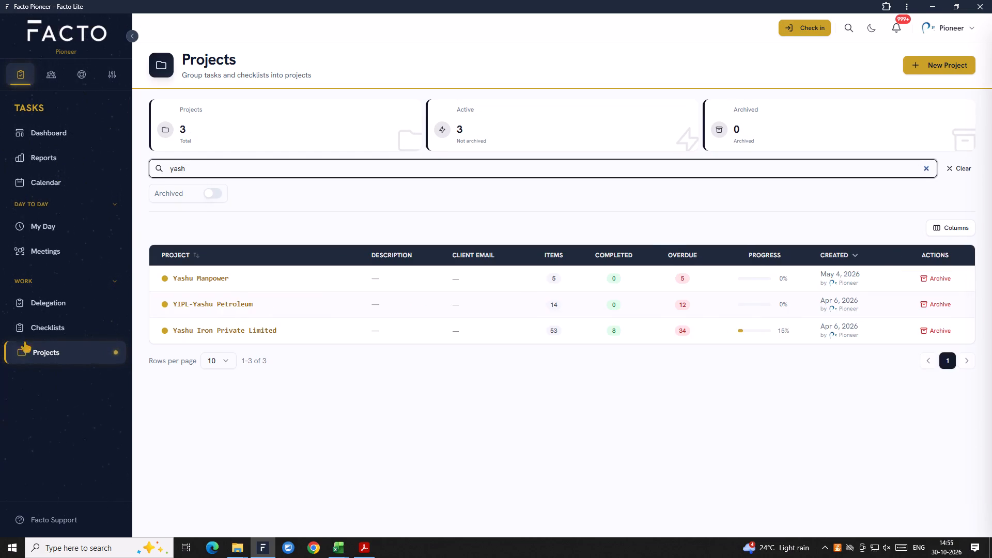
click(200, 335)
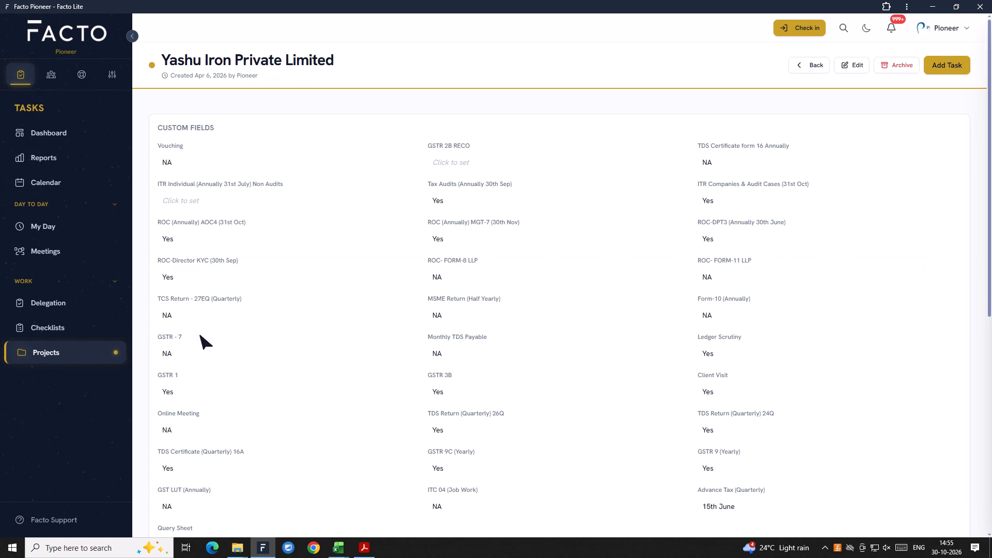
Show the Yashu Iron project's checklists and examine their assignees, statuses, due dates and the available status filter options.
scroll(473, 445, down, 5)
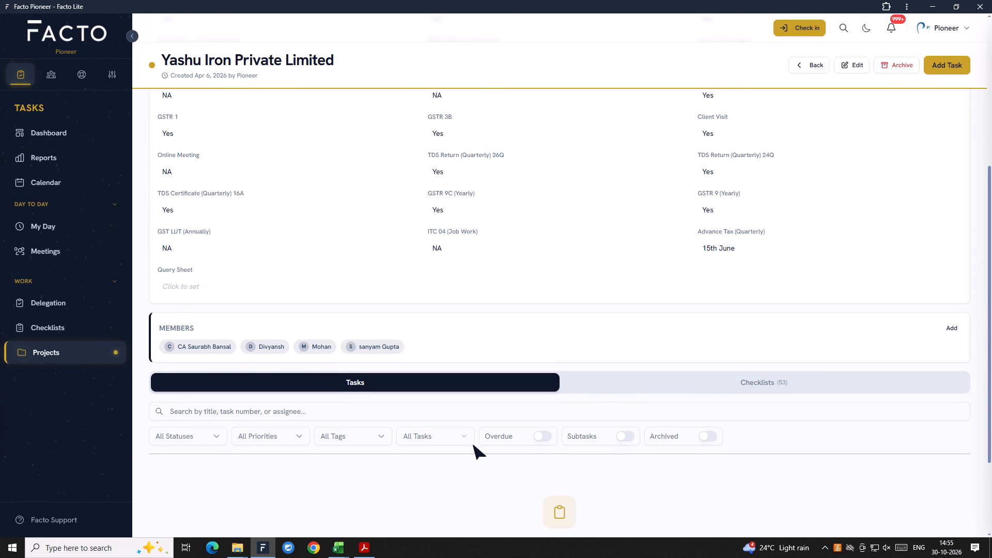
scroll(419, 362, up, 3)
scroll(483, 435, down, 3)
click(705, 378)
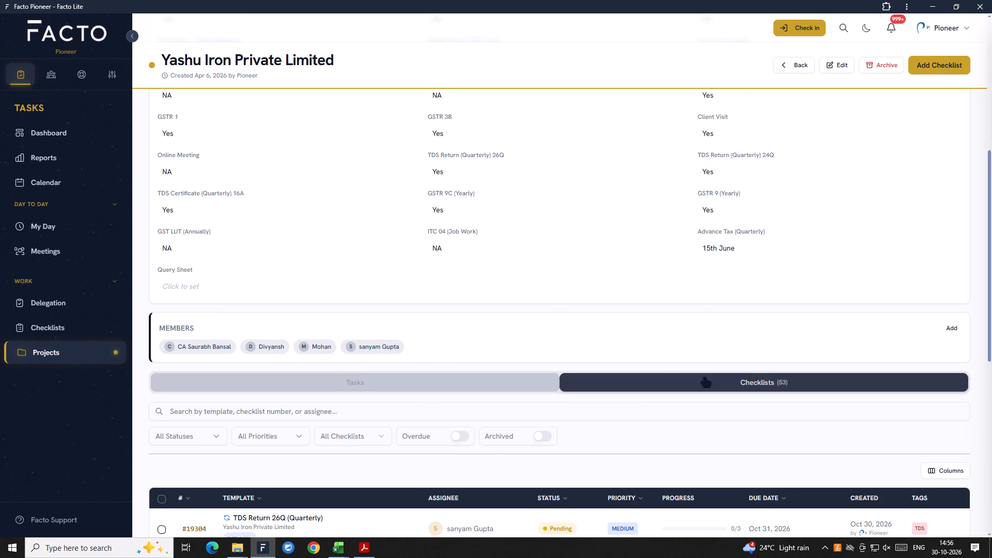
scroll(553, 457, down, 5)
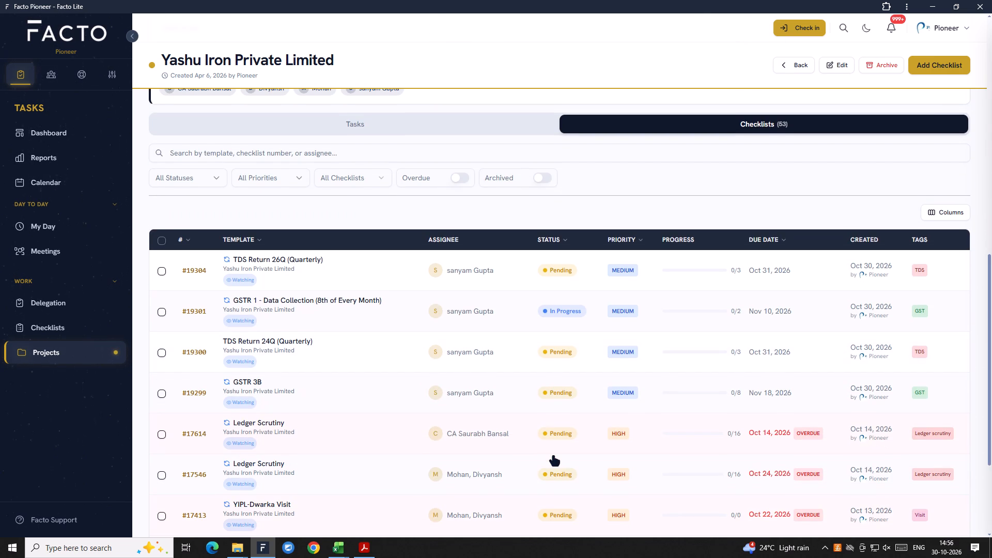
click(275, 180)
click(185, 178)
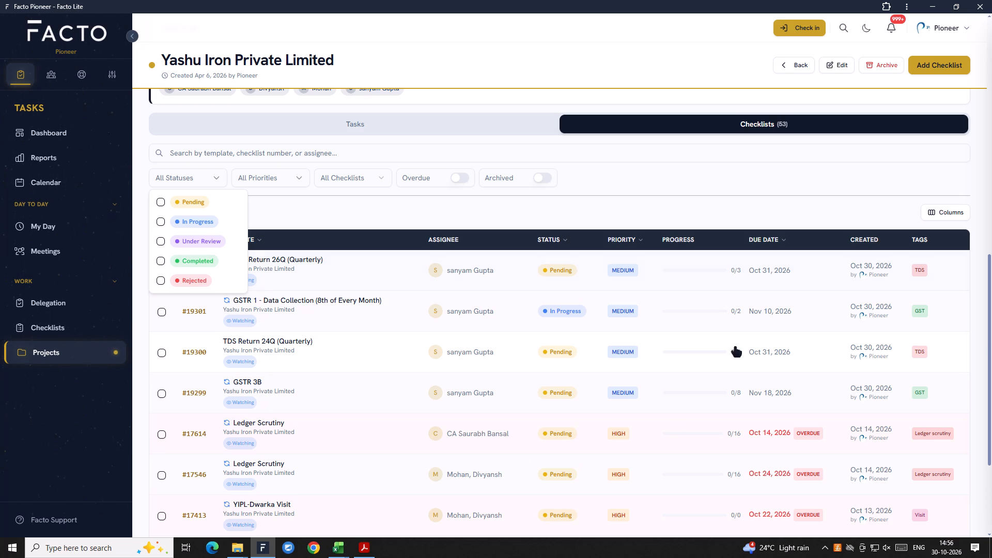
click(318, 215)
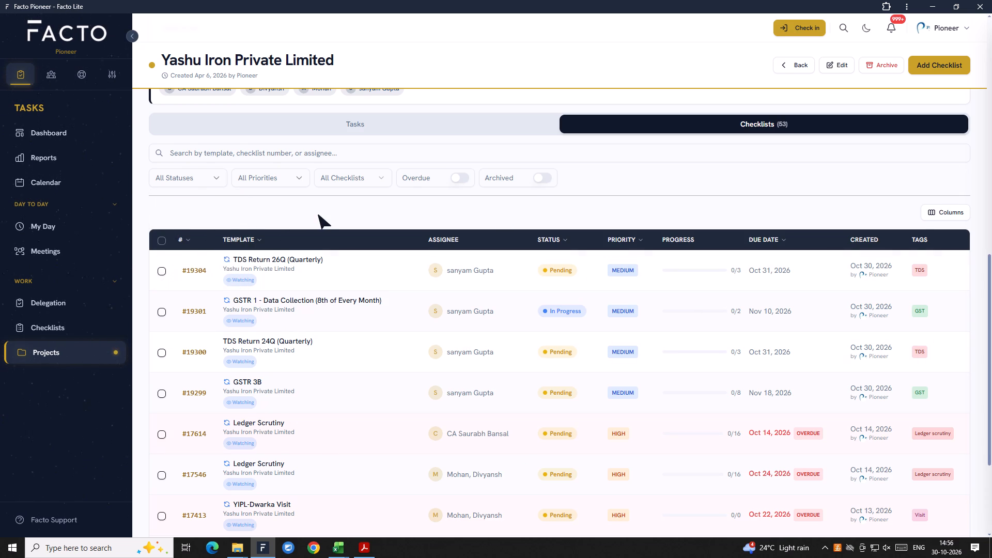
Open the Yashu Iron project's Members for editing and look through the selectable users without changing the selection.
scroll(296, 448, up, 5)
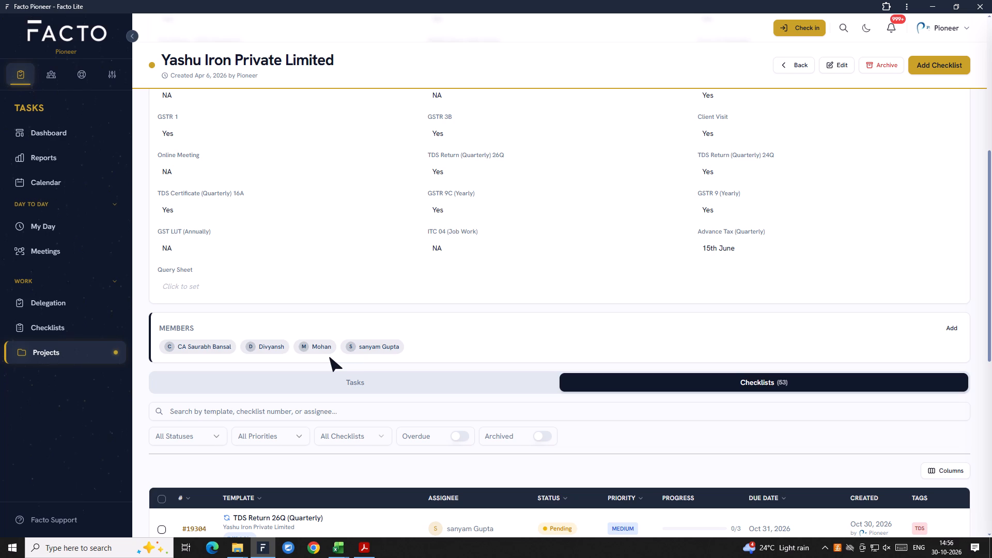
scroll(292, 493, up, 2)
scroll(322, 441, down, 1)
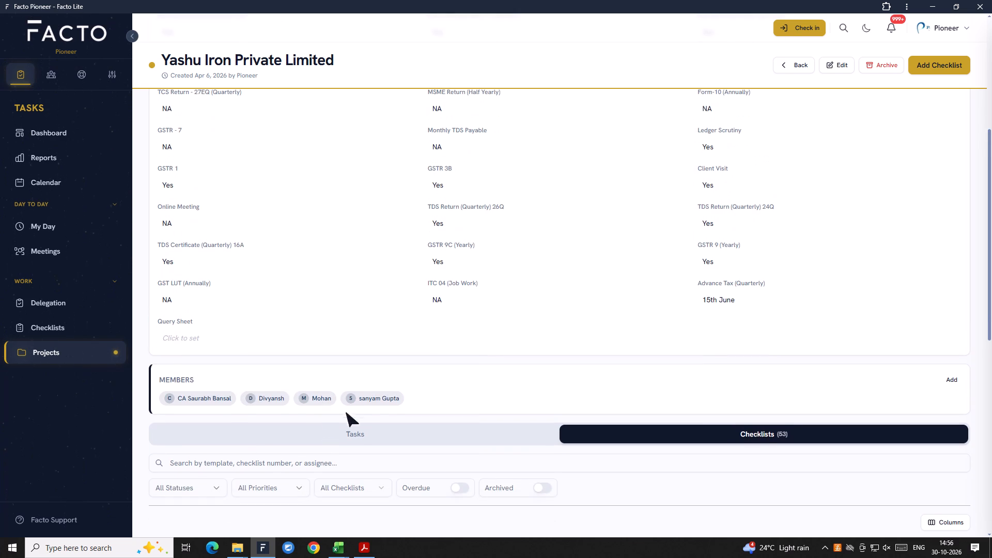
click(369, 401)
click(201, 395)
scroll(311, 439, up, 1)
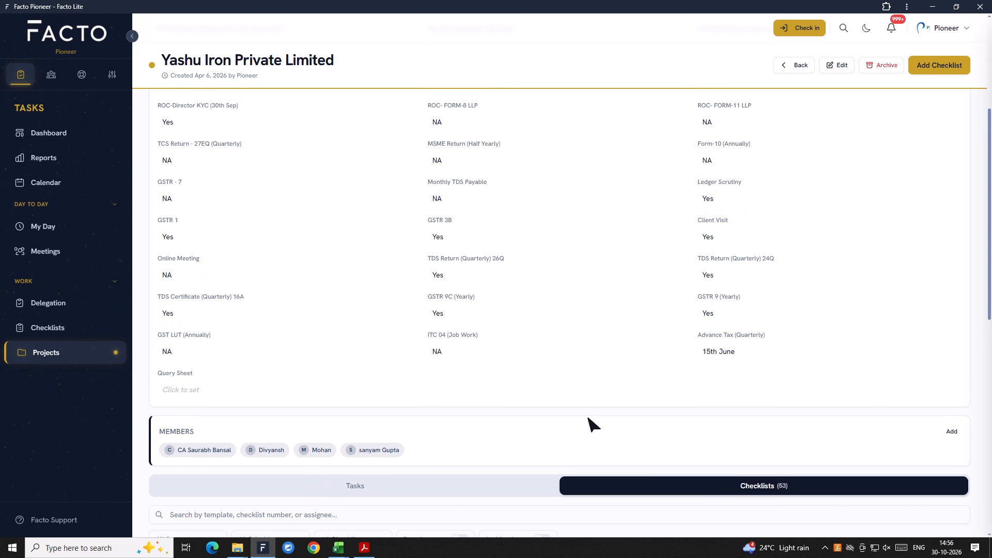
click(957, 428)
scroll(147, 411, down, 1)
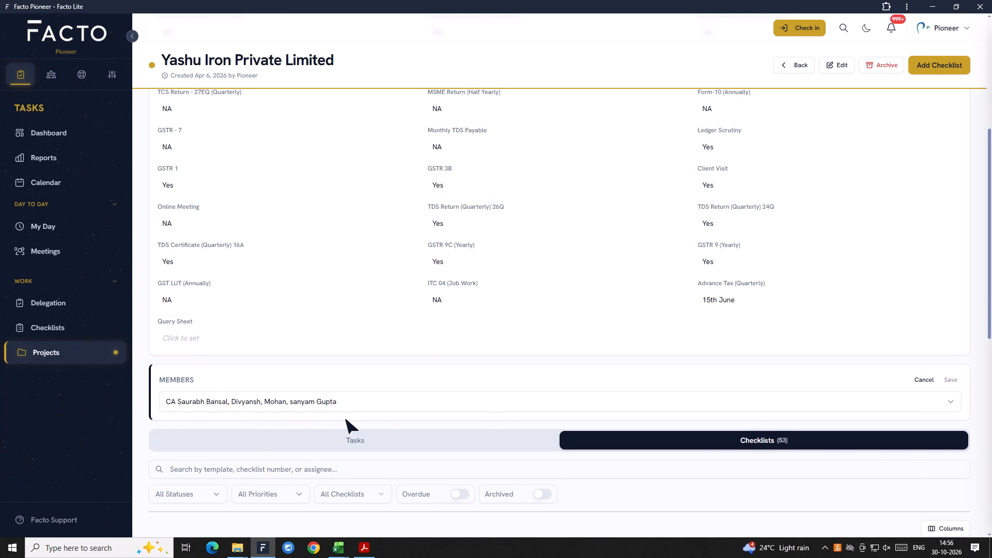
click(371, 404)
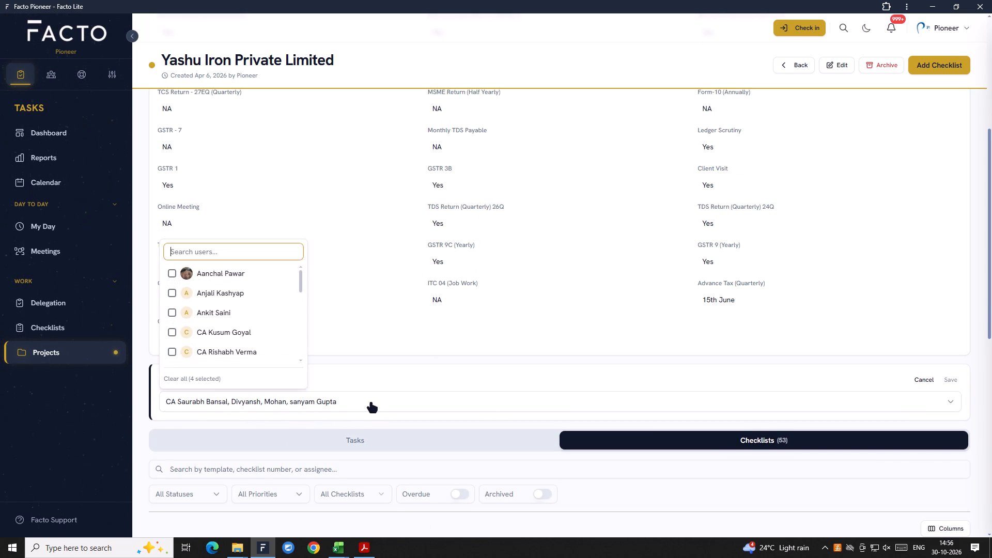
scroll(227, 321, down, 5)
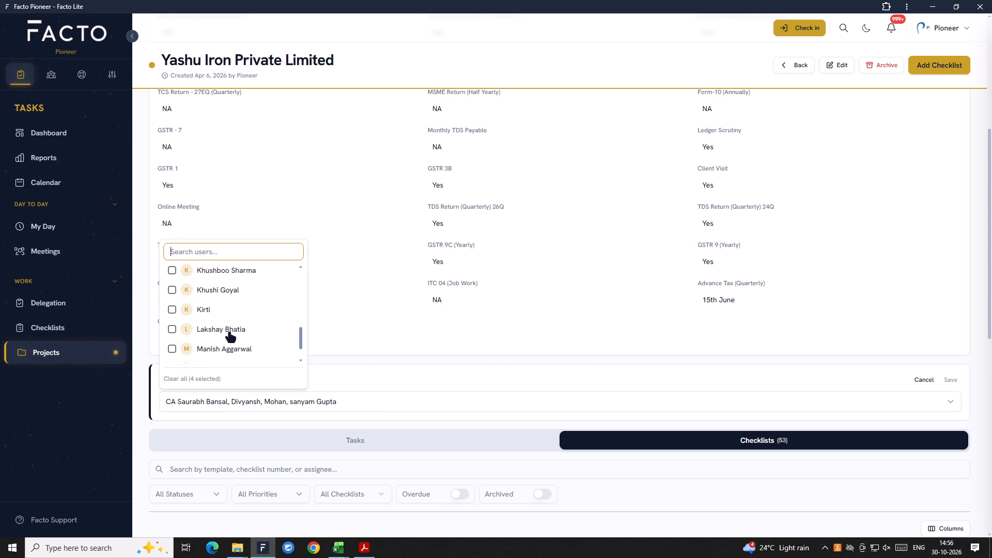
scroll(229, 333, down, 3)
click(387, 391)
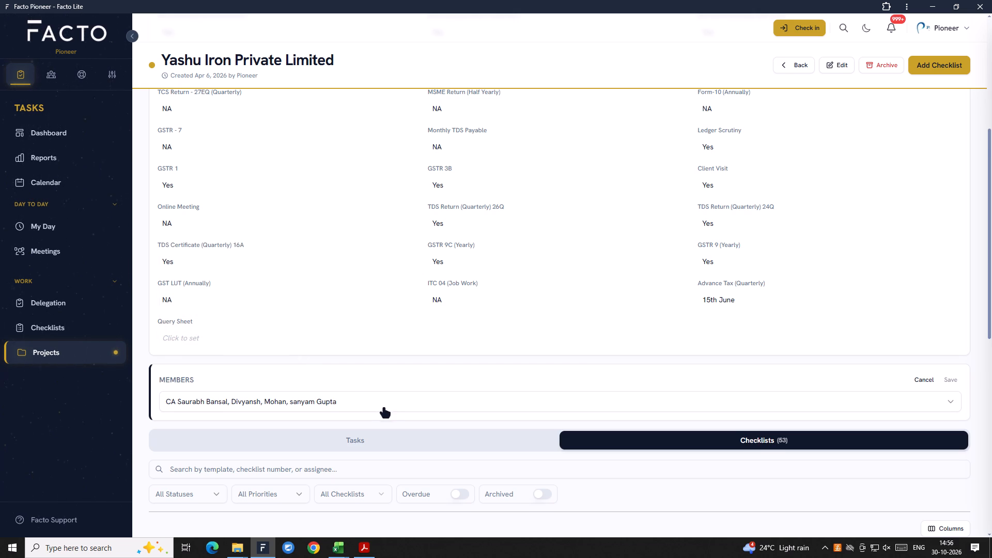
scroll(384, 410, down, 1)
click(234, 357)
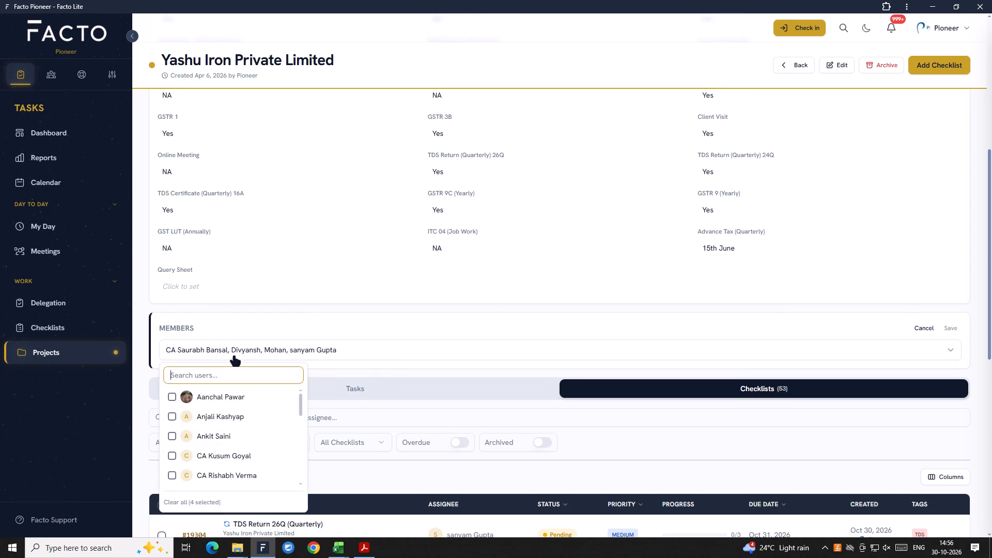
scroll(230, 447, down, 9)
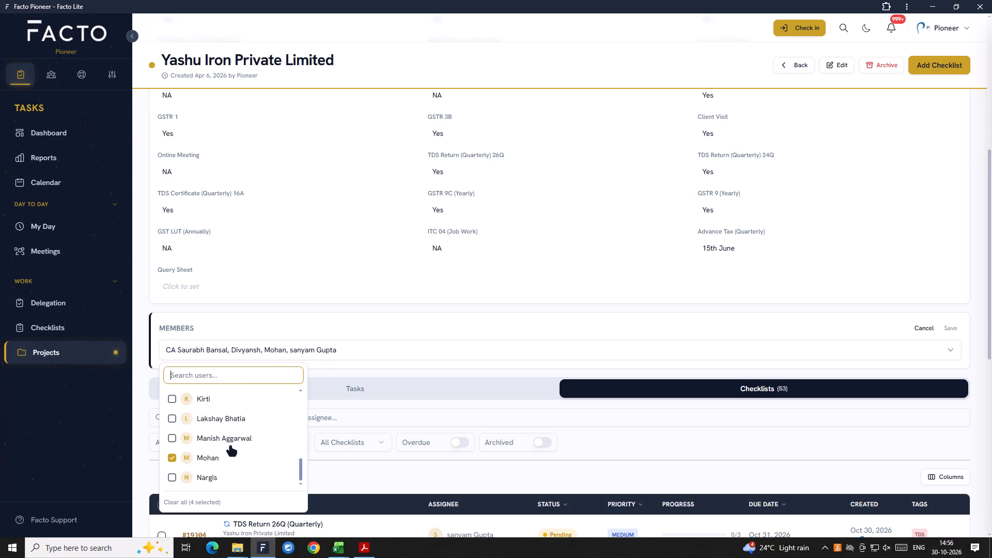
click(422, 360)
Return to the Projects list, search for "yashu" and reopen the Yashu Iron Private Limited project.
scroll(422, 359, up, 14)
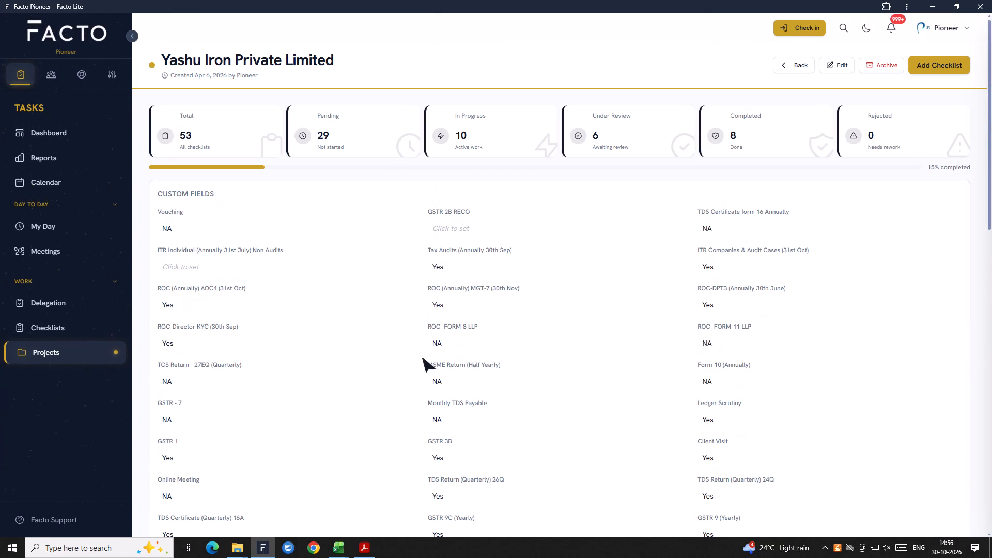
click(791, 67)
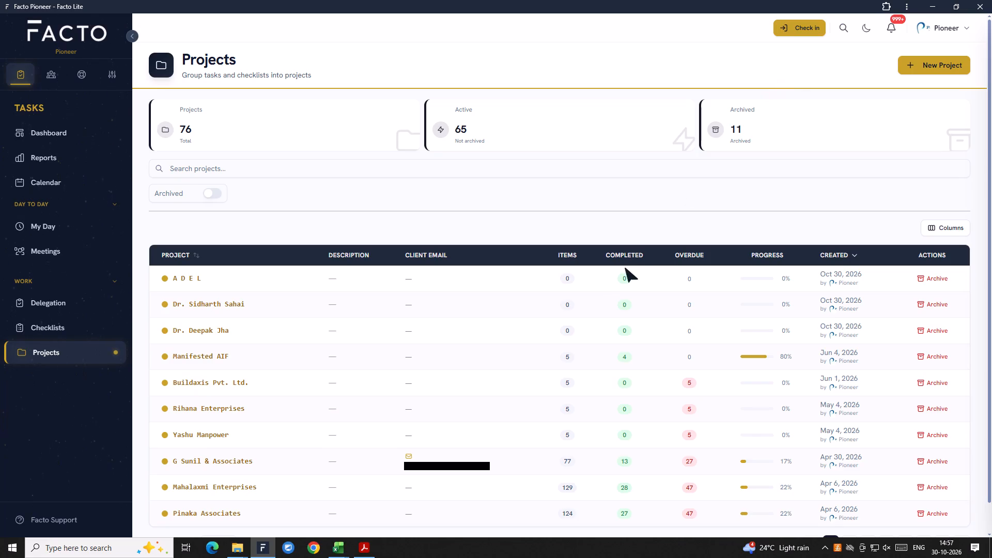
scroll(613, 301, up, 2)
click(195, 171)
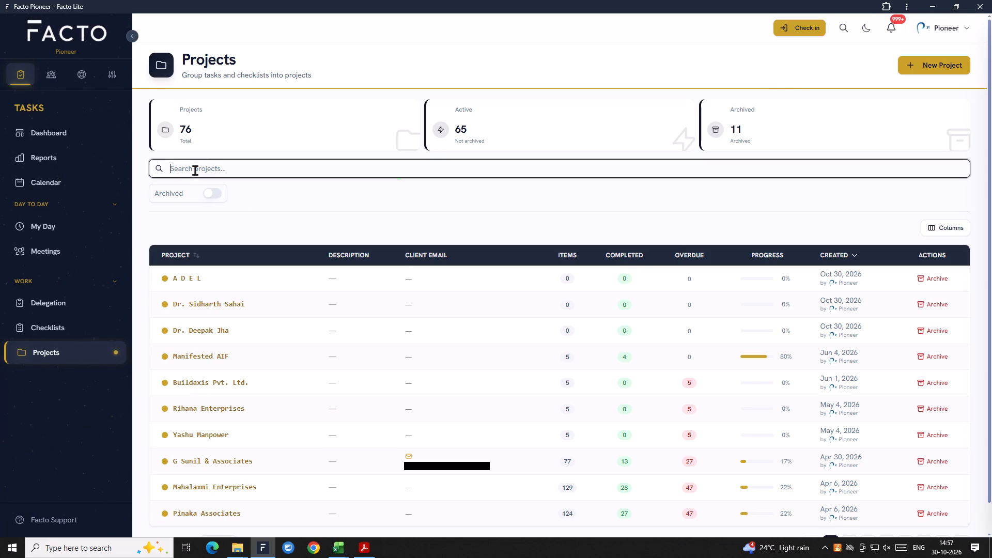
text(yashu)
click(216, 333)
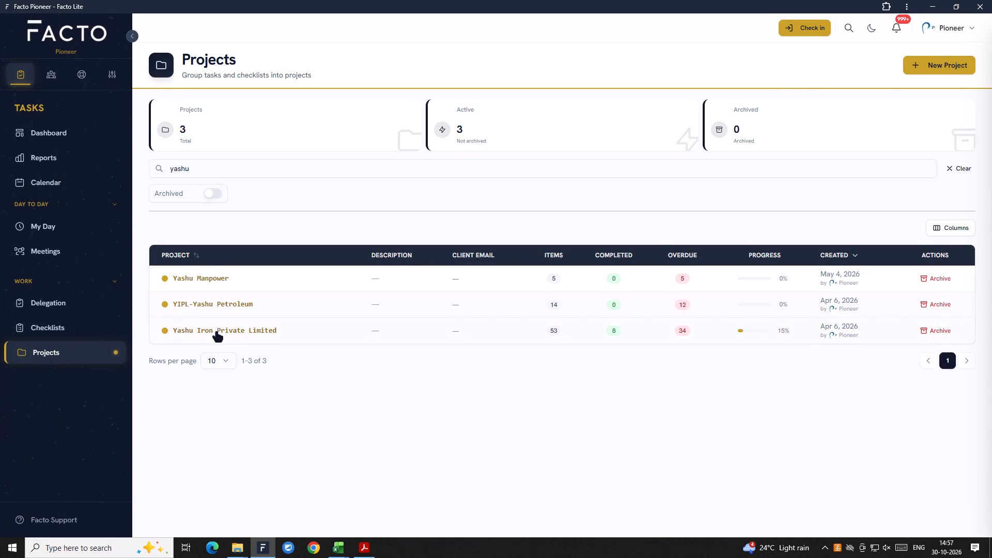
Examine the Yashu Iron Private Limited project's custom fields for TDS, GST and other compliance applicability, along with its assigned members.
scroll(559, 447, down, 9)
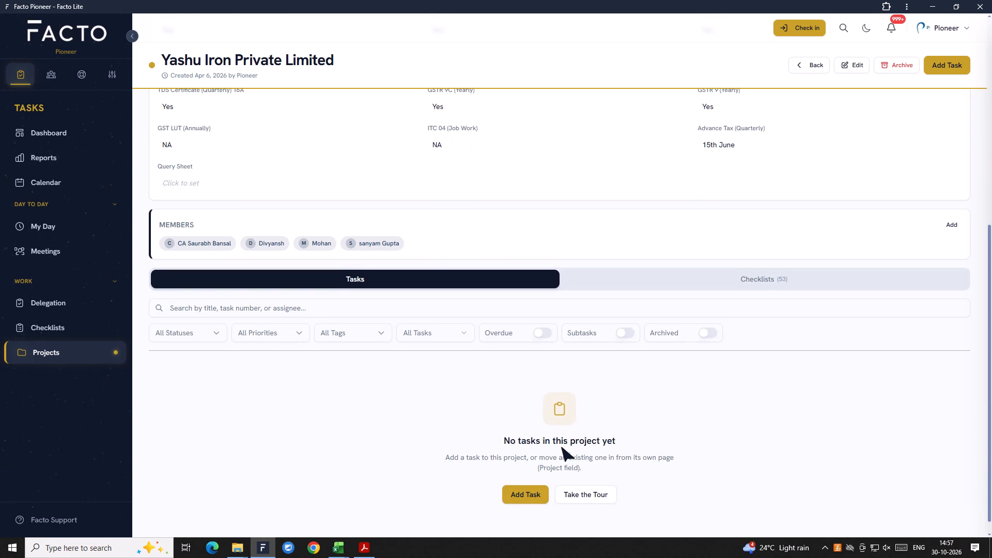
scroll(562, 447, down, 2)
scroll(562, 447, up, 2)
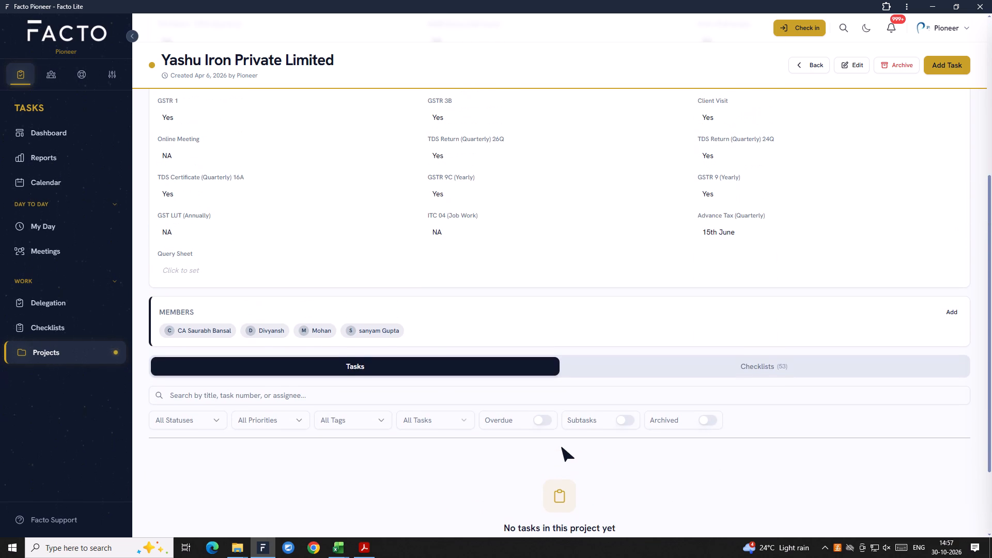
scroll(186, 317, up, 2)
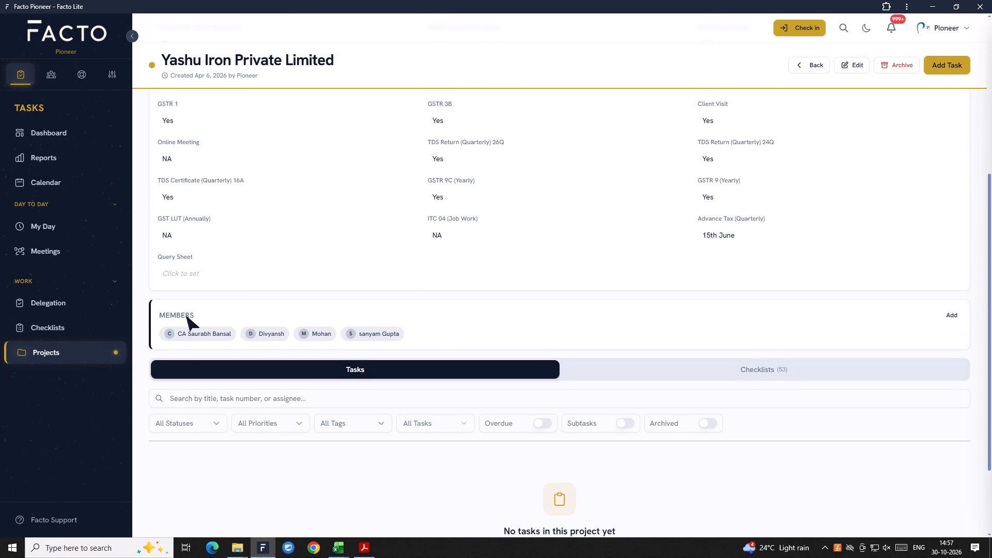
scroll(187, 317, up, 4)
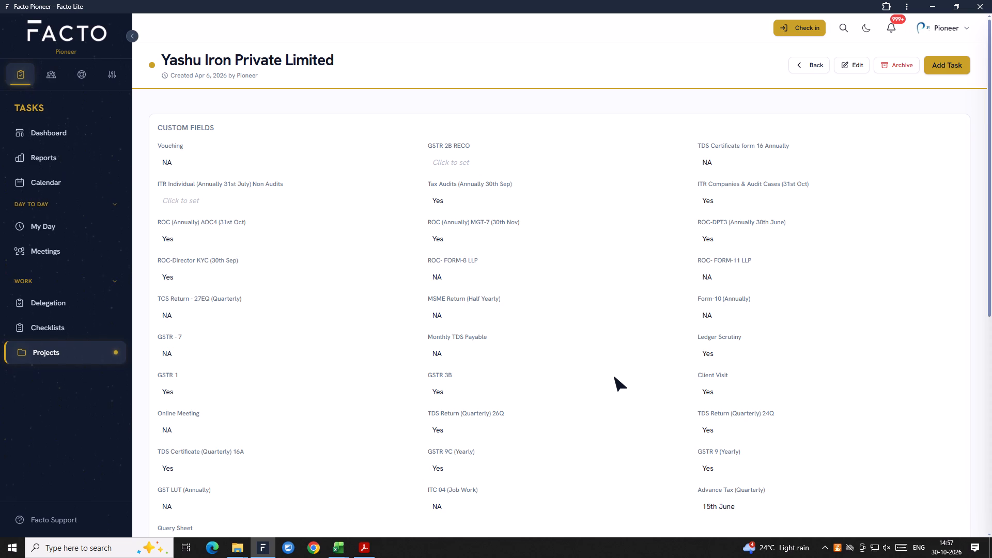
scroll(614, 377, up, 5)
scroll(587, 348, down, 6)
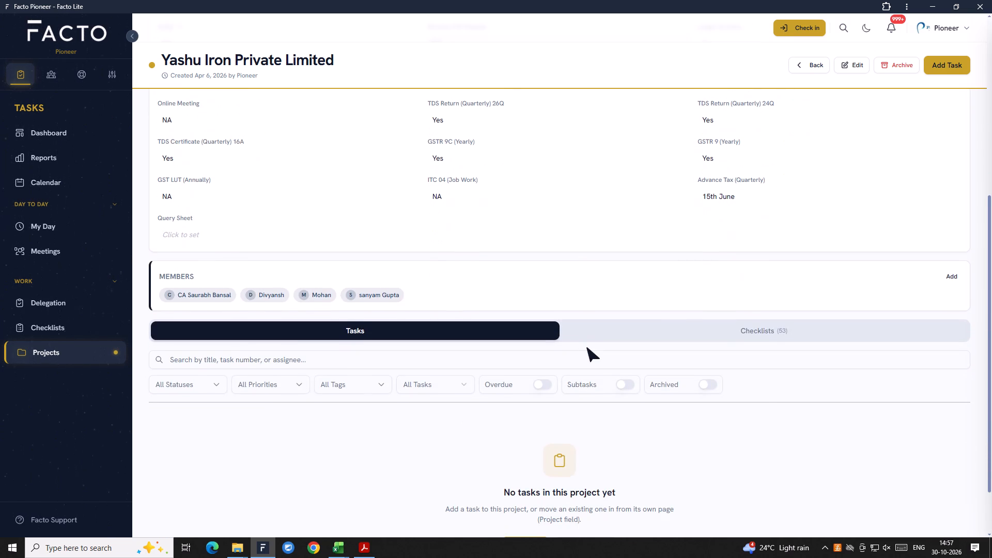
click(262, 299)
Open the overall Checklists list, filter it by assignee Divyansh and look through the matching checklists.
click(53, 328)
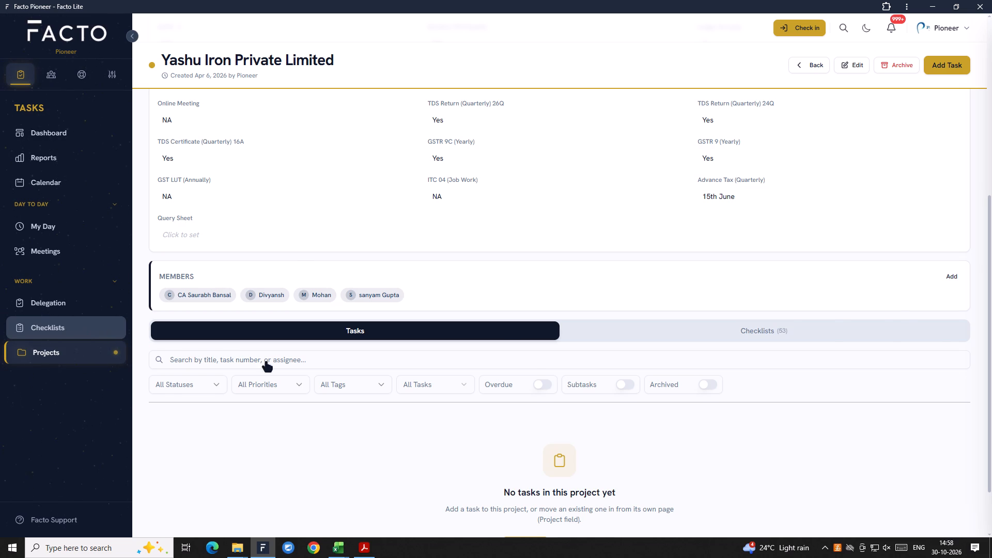
scroll(456, 345, up, 9)
click(535, 237)
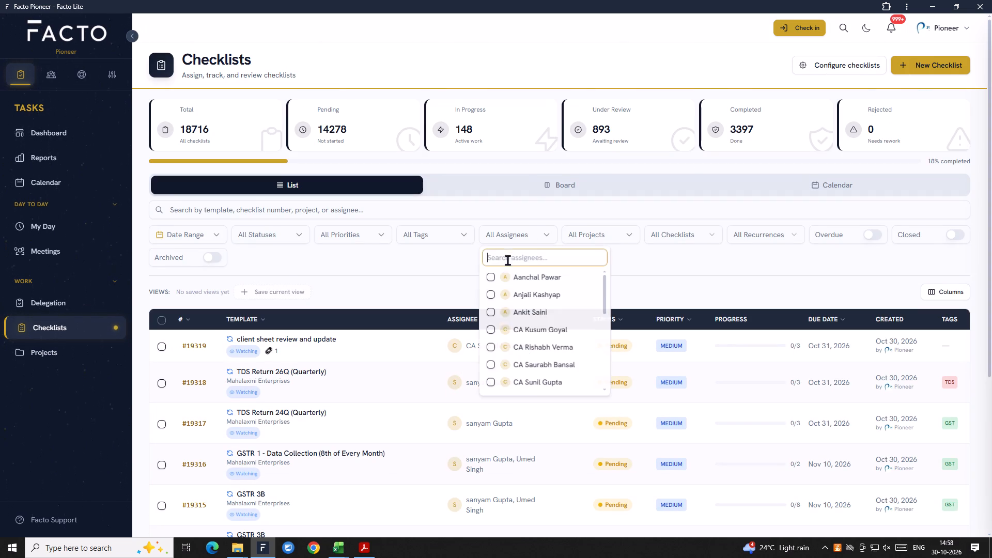
key(f)
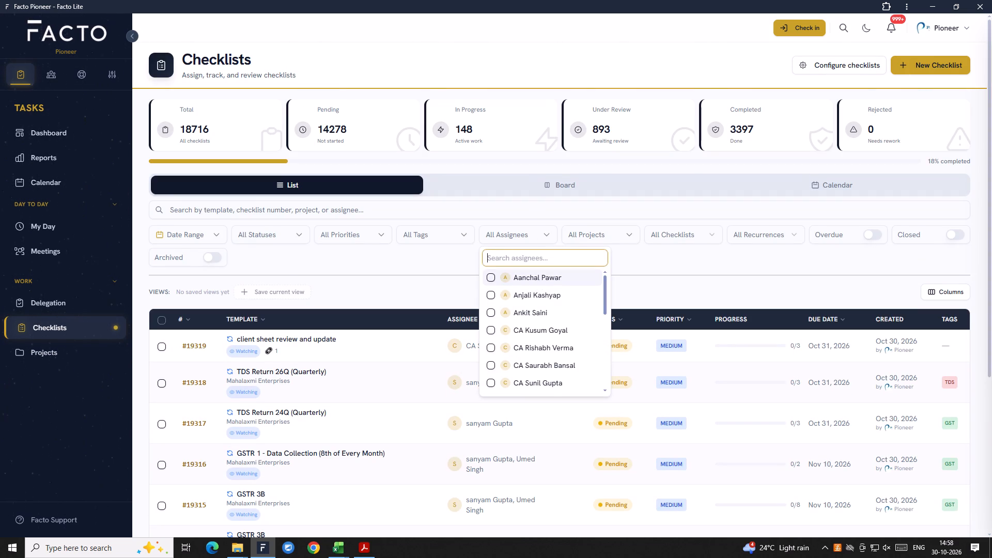
key(BackSpace)
text(di)
key(v)
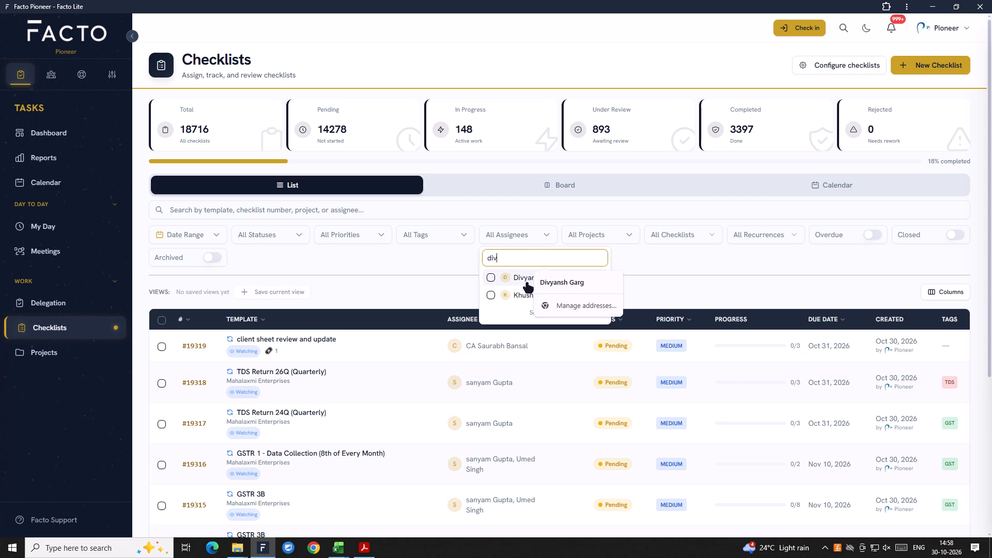
click(518, 279)
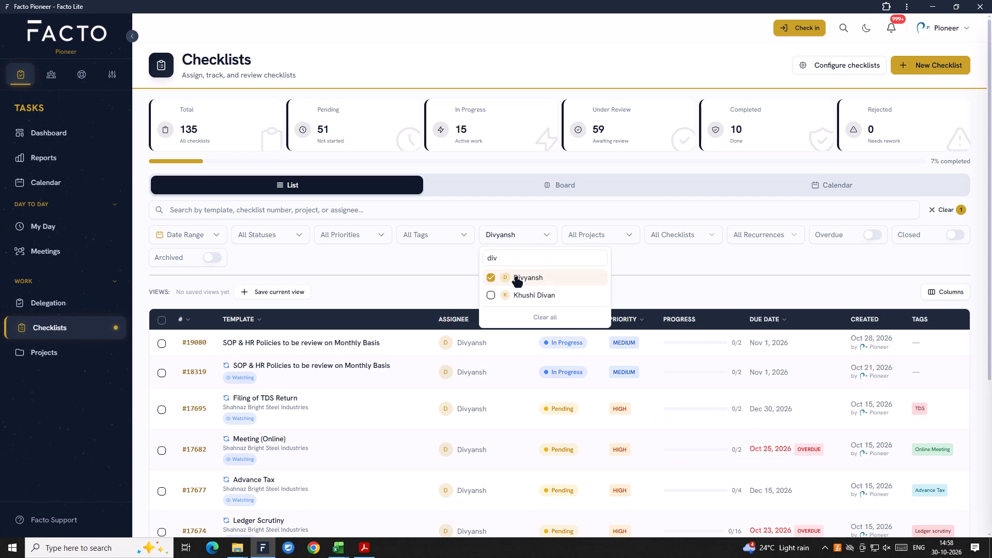
click(357, 277)
scroll(457, 349, down, 2)
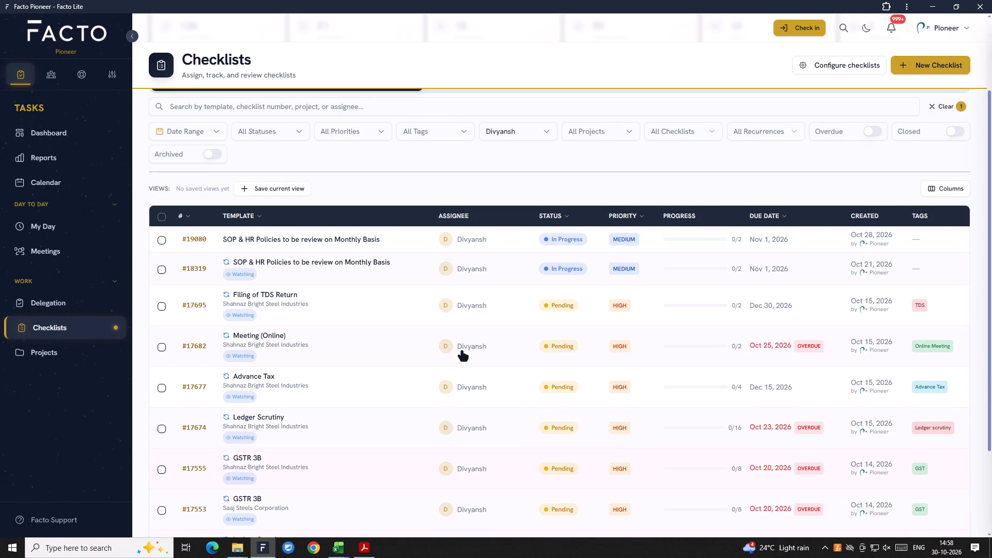
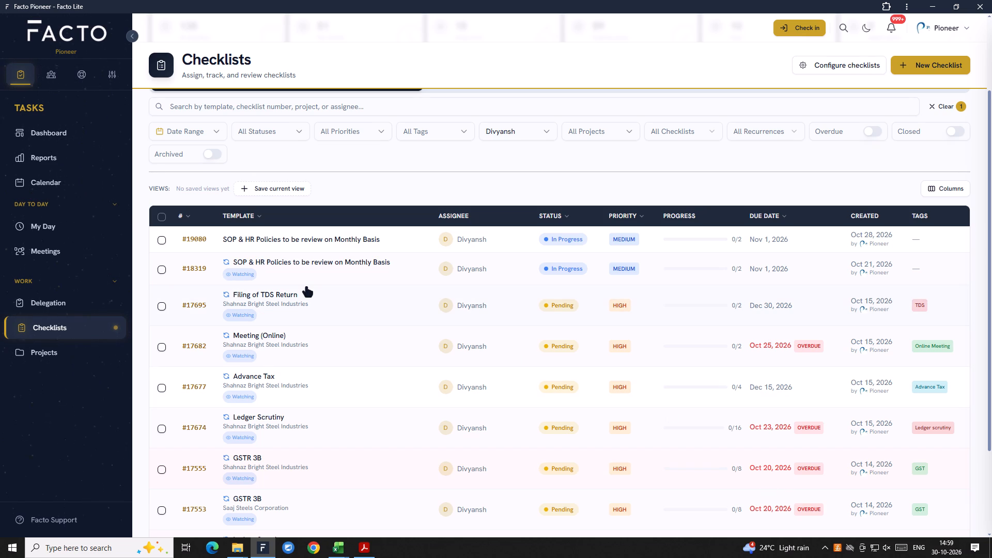
Examine the checklists assigned to Divyansh for their templates, client projects, statuses and due dates.
scroll(306, 288, down, 2)
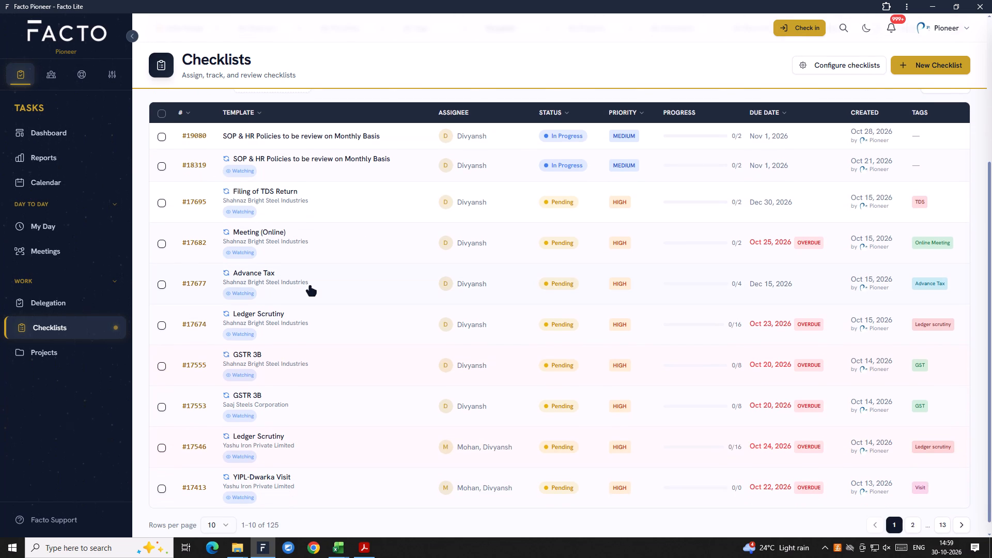
scroll(310, 287, up, 2)
scroll(362, 311, down, 2)
scroll(363, 309, up, 4)
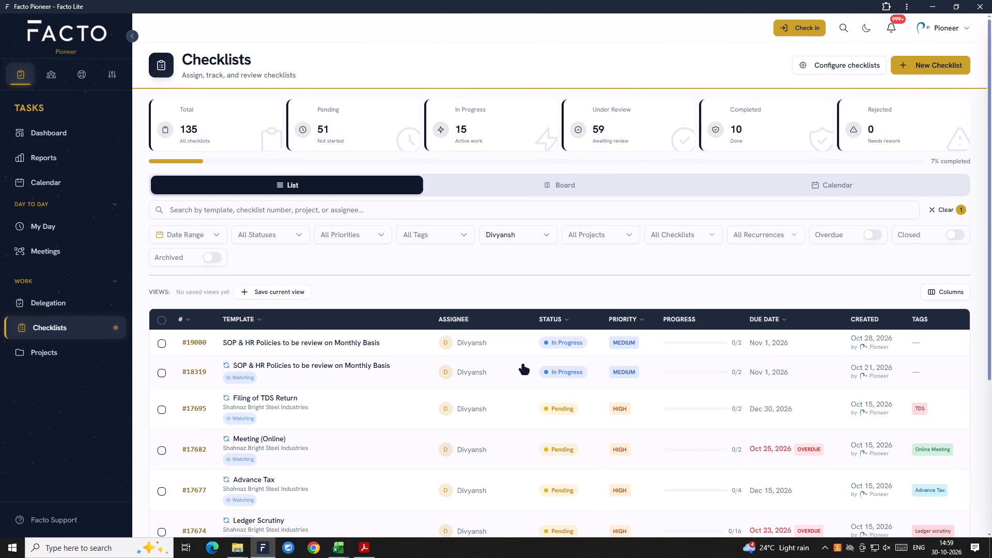
scroll(503, 356, down, 2)
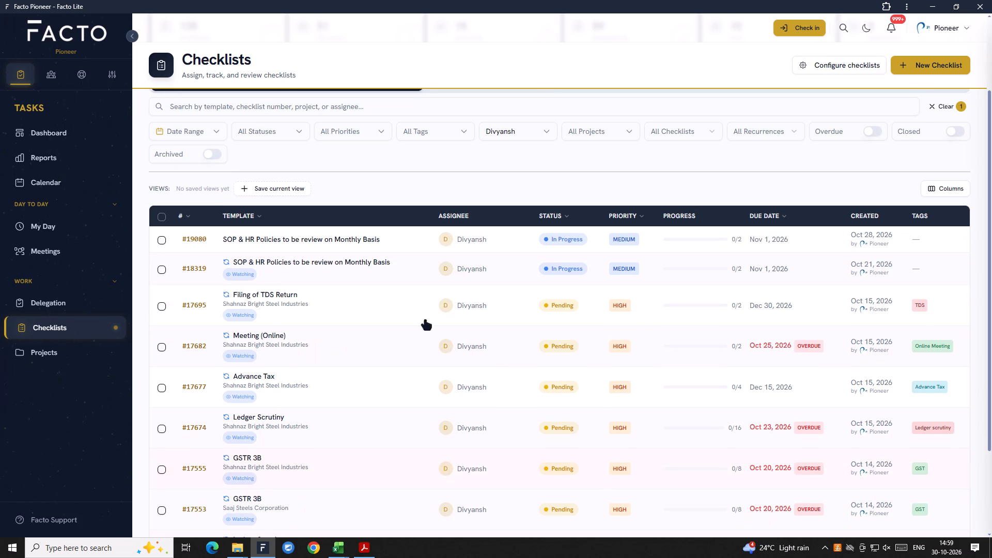
scroll(614, 466, down, 2)
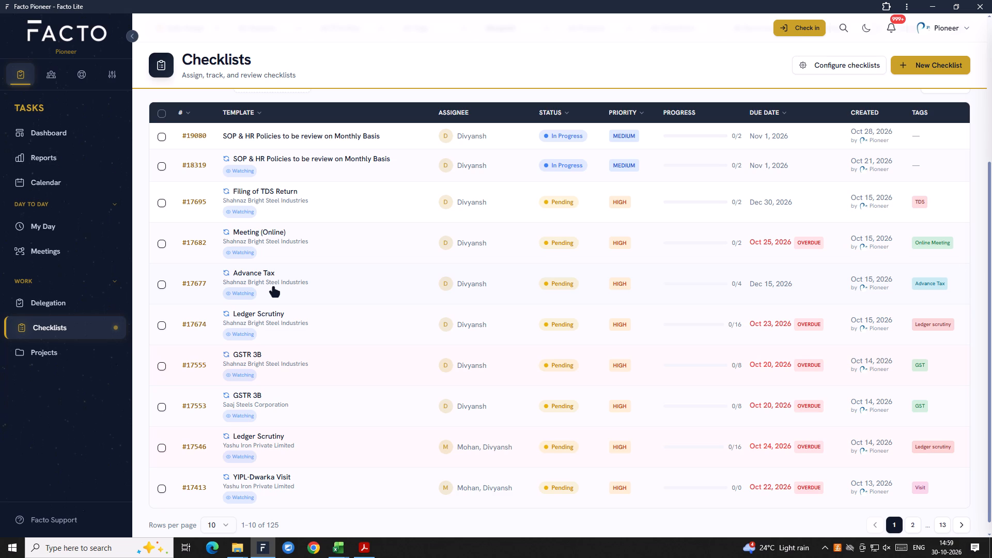
scroll(265, 276, up, 2)
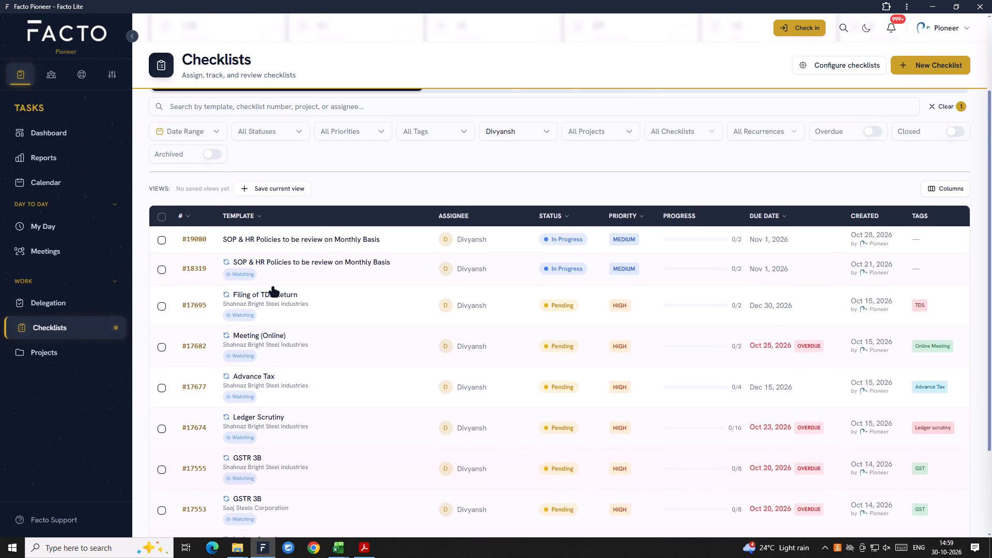
scroll(274, 302, up, 1)
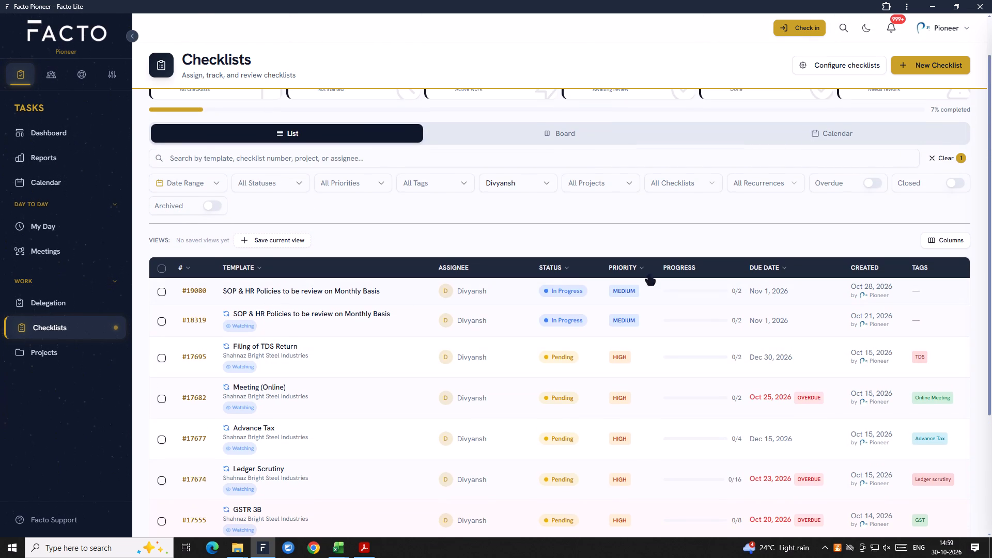
Narrow Divyansh's checklists to the Yashu Iron Private Limited project, searching for "yashu", and look through the matching templates and assignees.
click(597, 183)
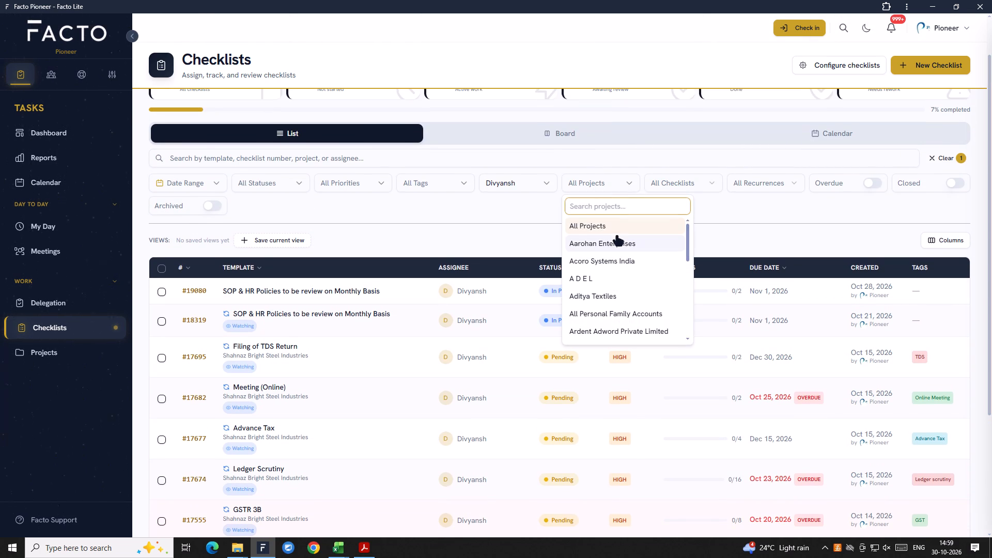
text(yashu)
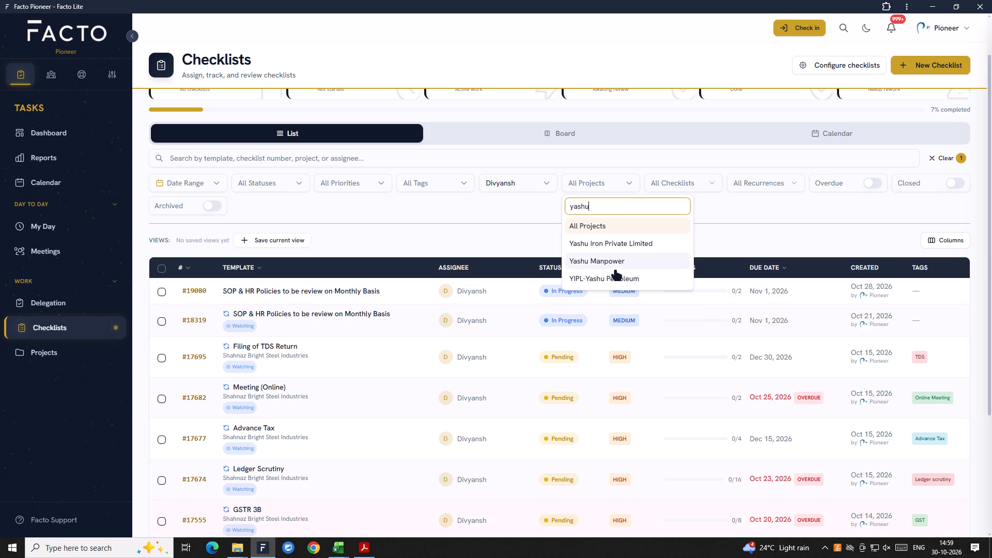
click(607, 245)
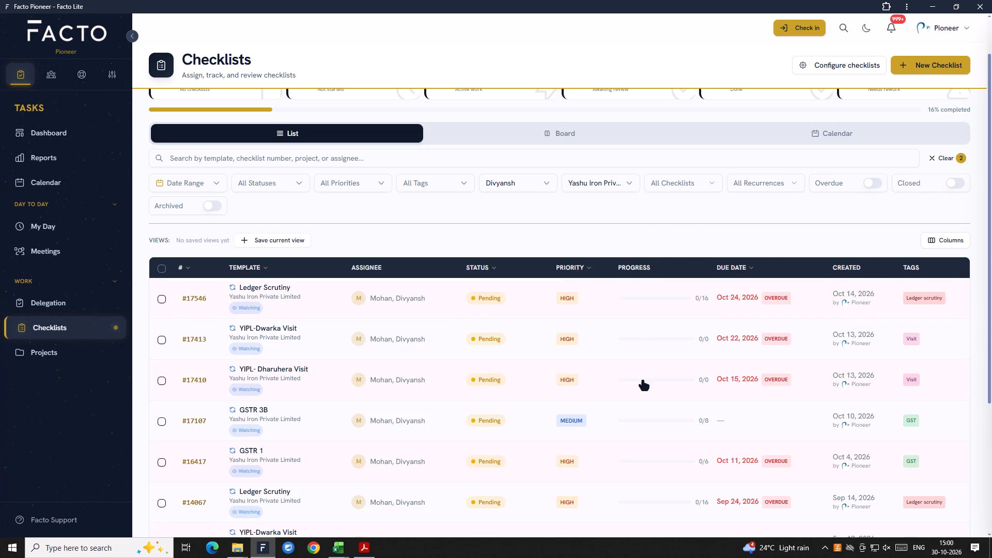
scroll(675, 404, down, 1)
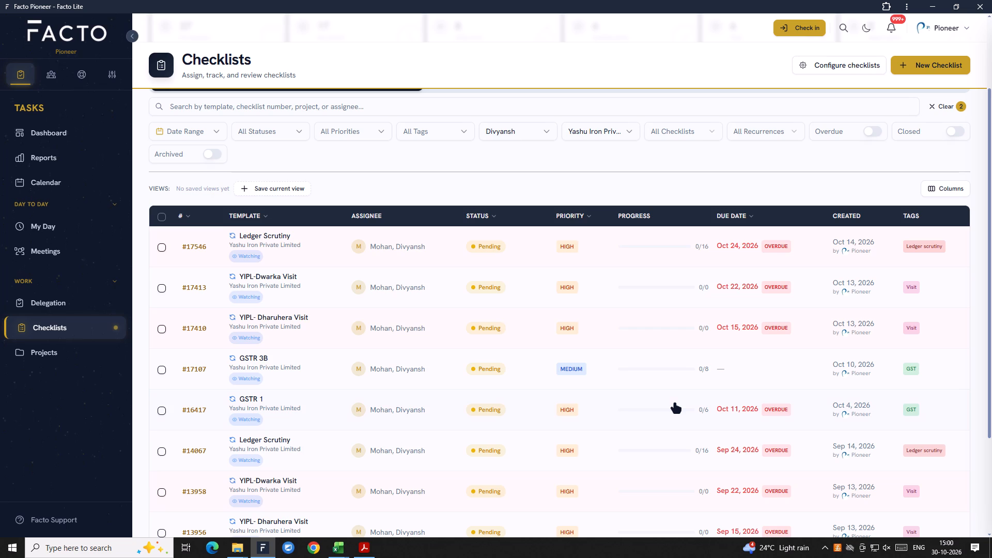
scroll(675, 404, down, 6)
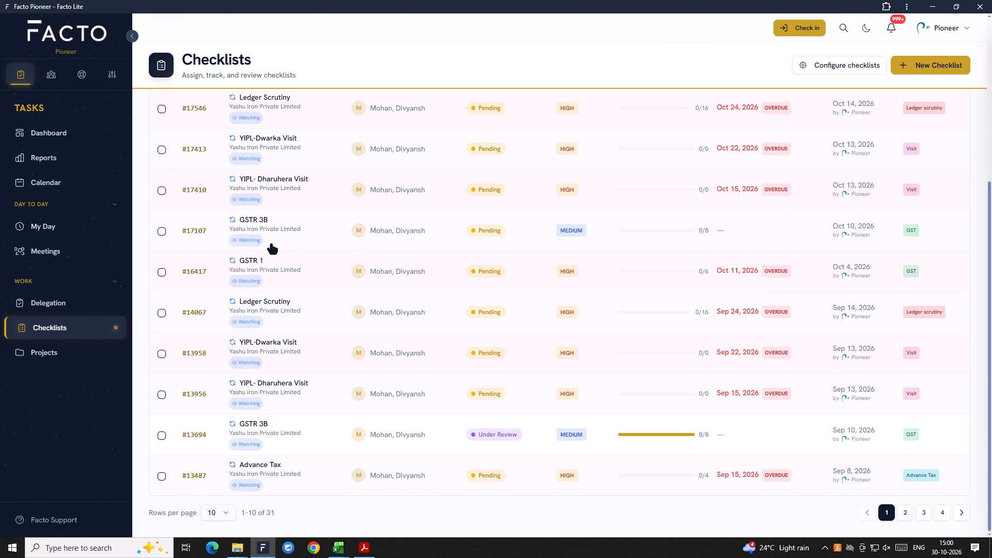
scroll(272, 245, up, 2)
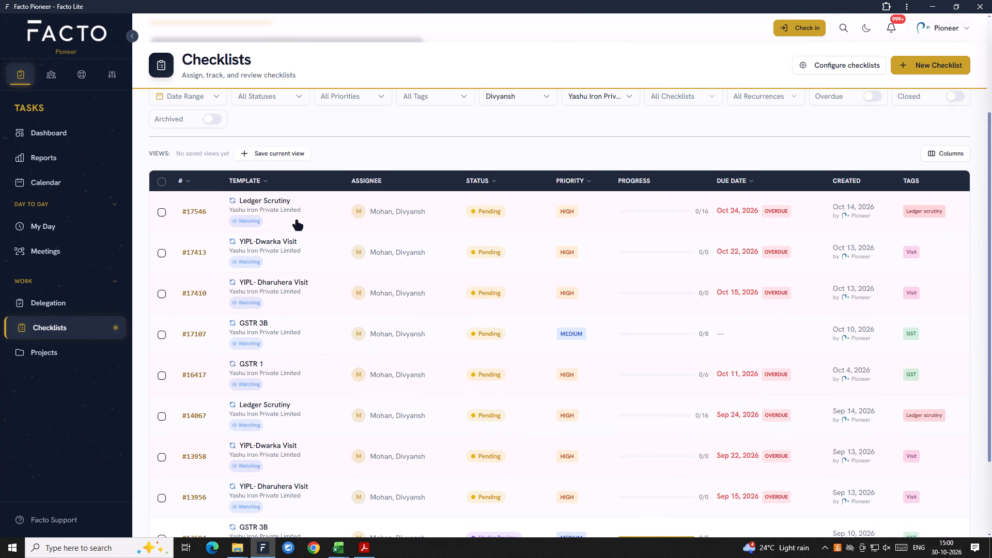
scroll(278, 252, down, 1)
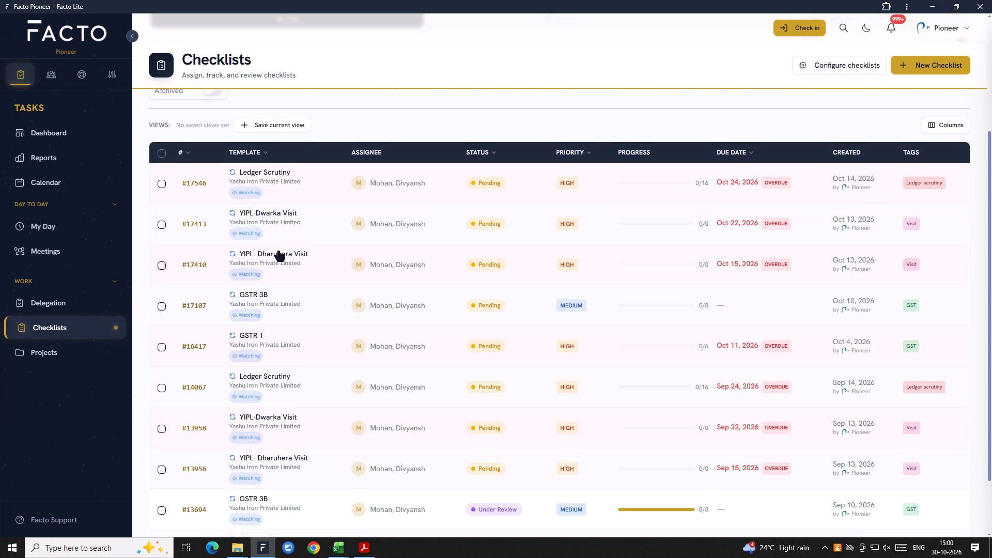
scroll(278, 252, down, 2)
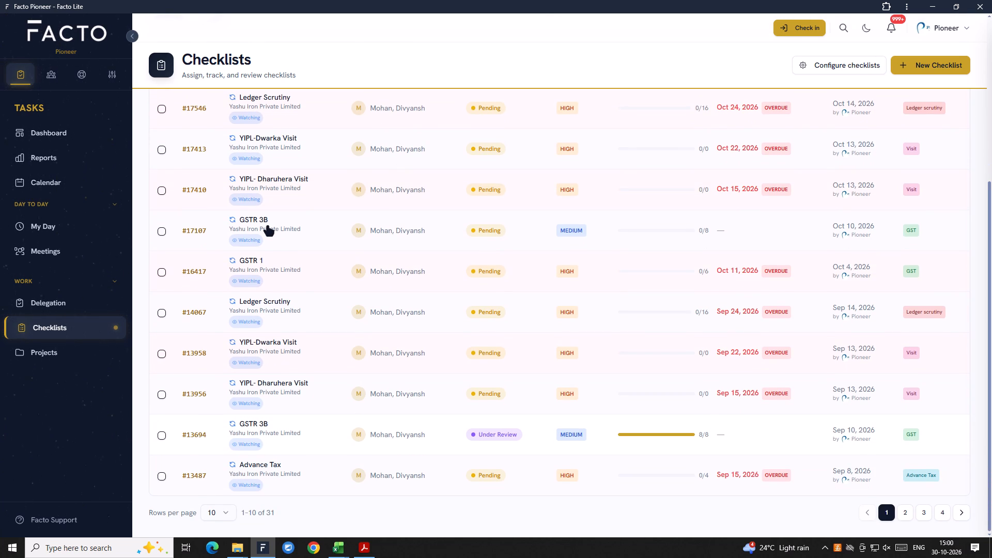
scroll(308, 366, down, 1)
Show 50 rows per page and examine Divyansh's Yashu Iron checklists for GST, TDS, Advance Tax, visit and ledger scrutiny work.
click(218, 518)
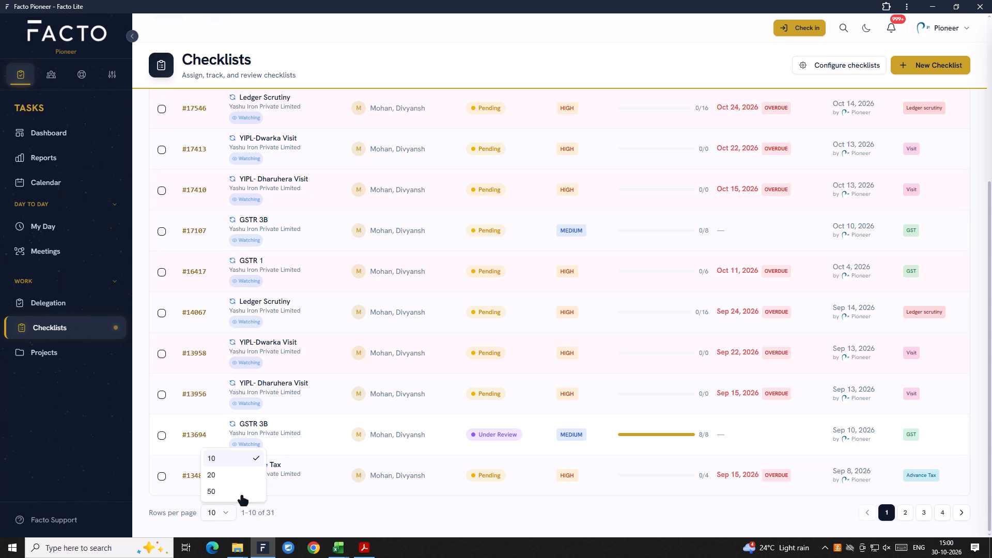
click(233, 499)
scroll(253, 452, down, 2)
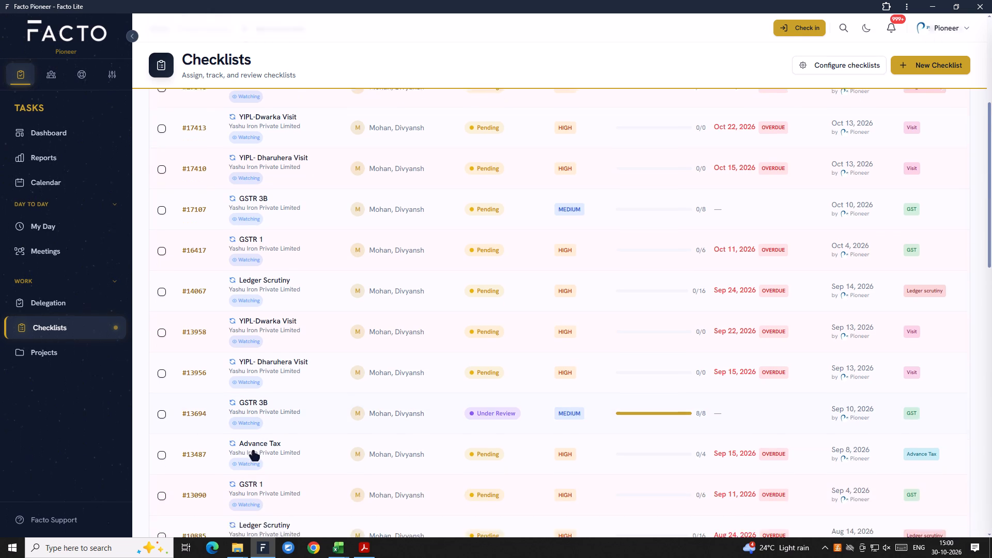
scroll(253, 452, down, 4)
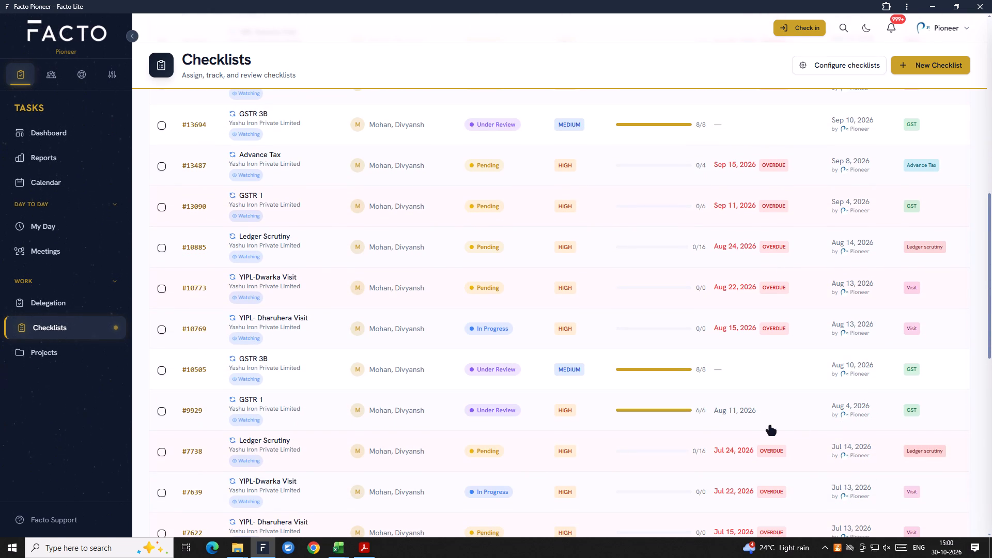
scroll(766, 428, down, 2)
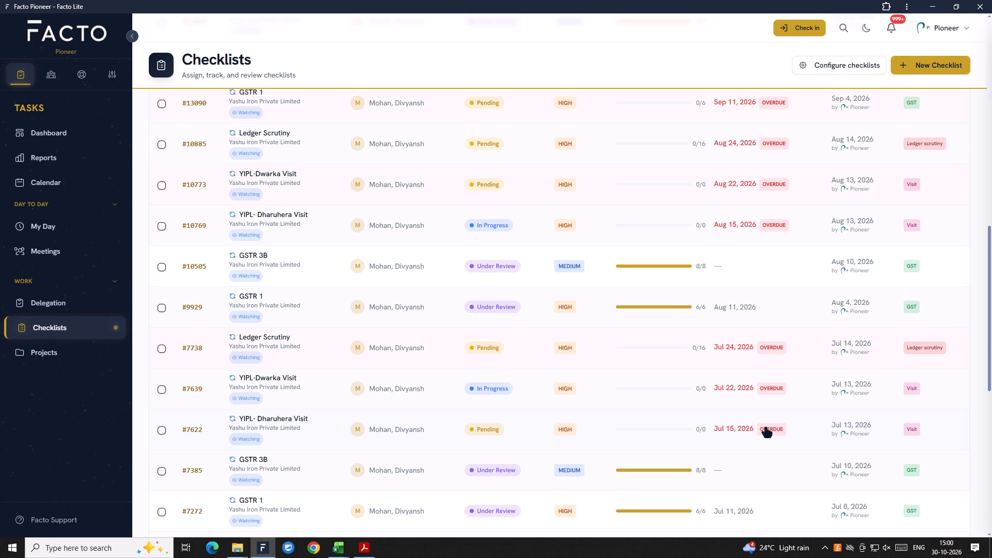
scroll(710, 390, up, 4)
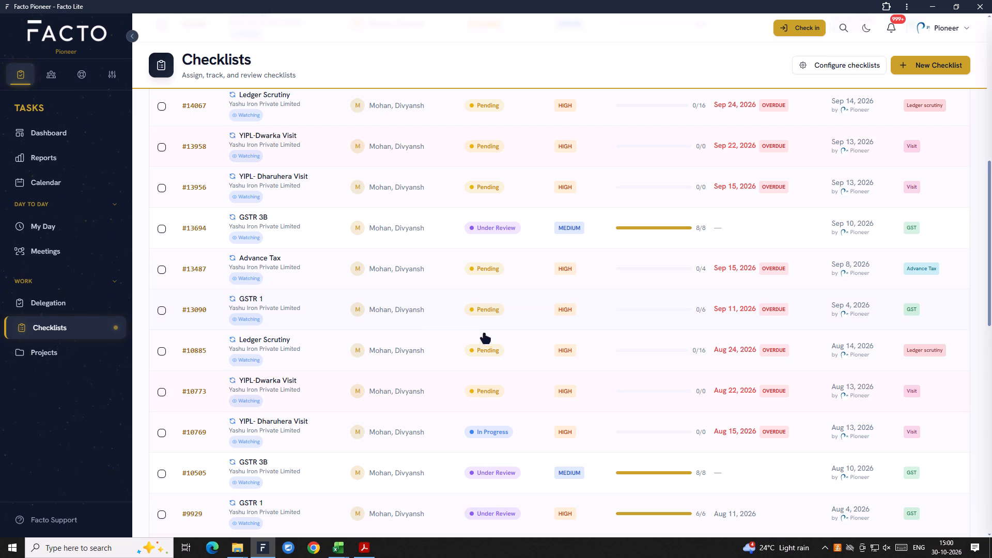
scroll(507, 347, up, 3)
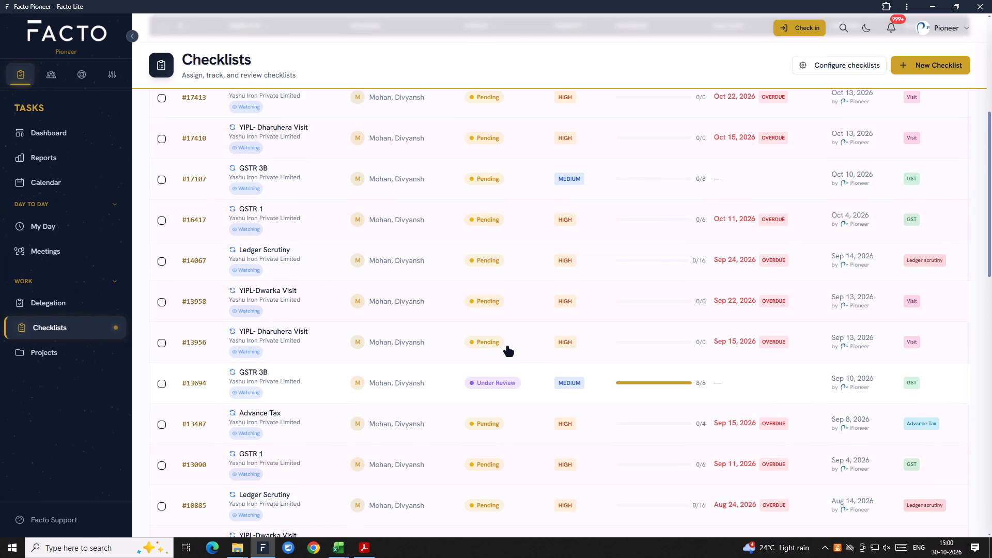
scroll(510, 345, up, 9)
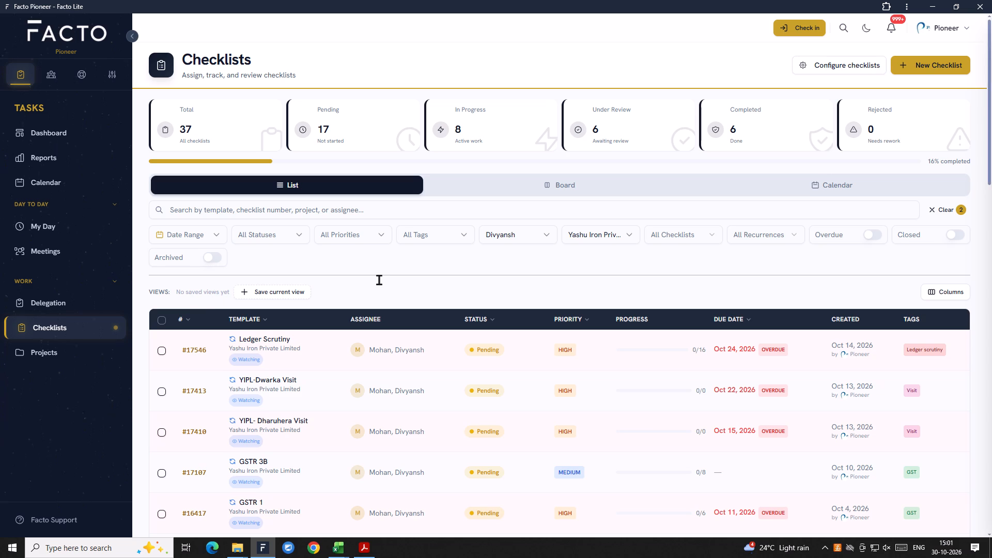
Reopen the Checklists list without the assignee and project filters and look through the most recently created checklists of all assignees.
click(65, 329)
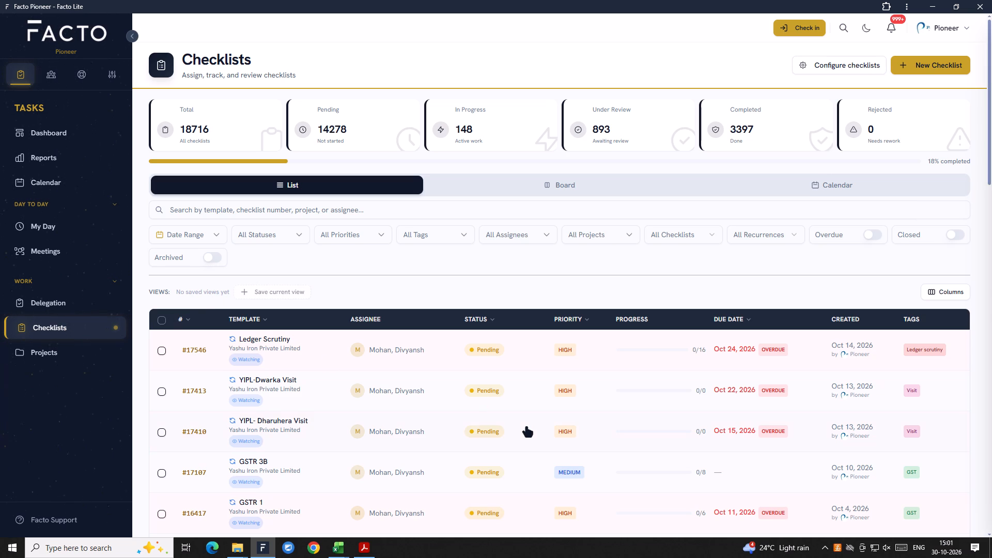
scroll(420, 378, down, 4)
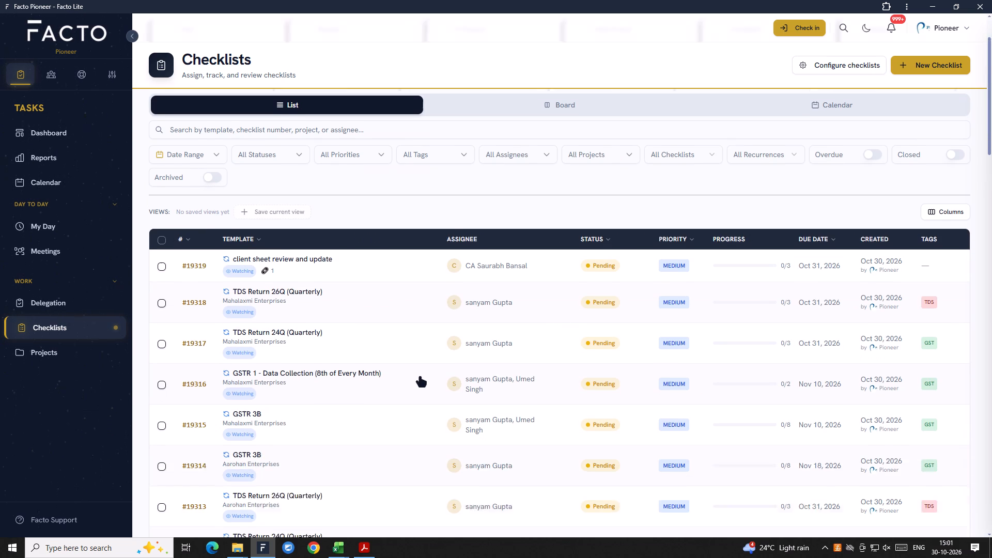
scroll(423, 380, down, 4)
scroll(468, 411, up, 6)
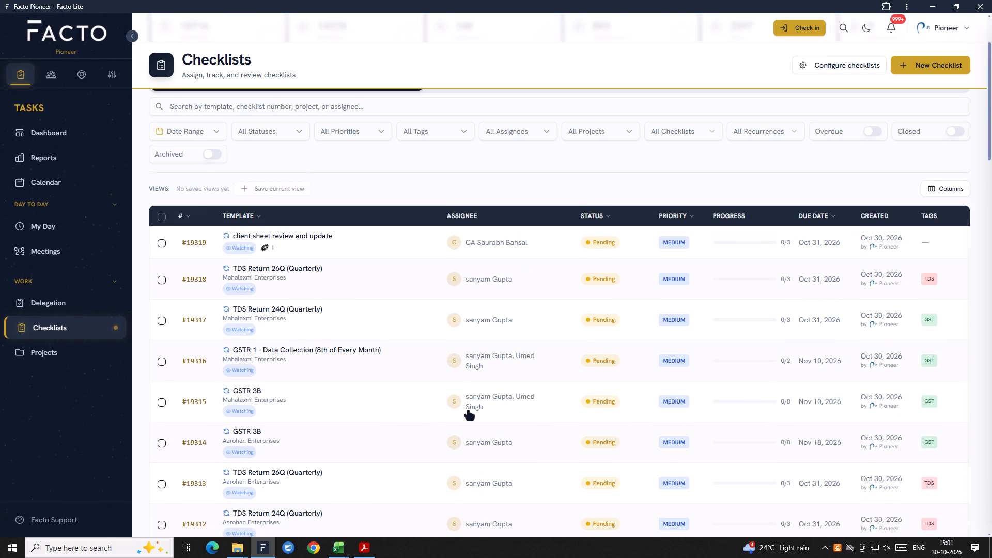
scroll(468, 411, up, 2)
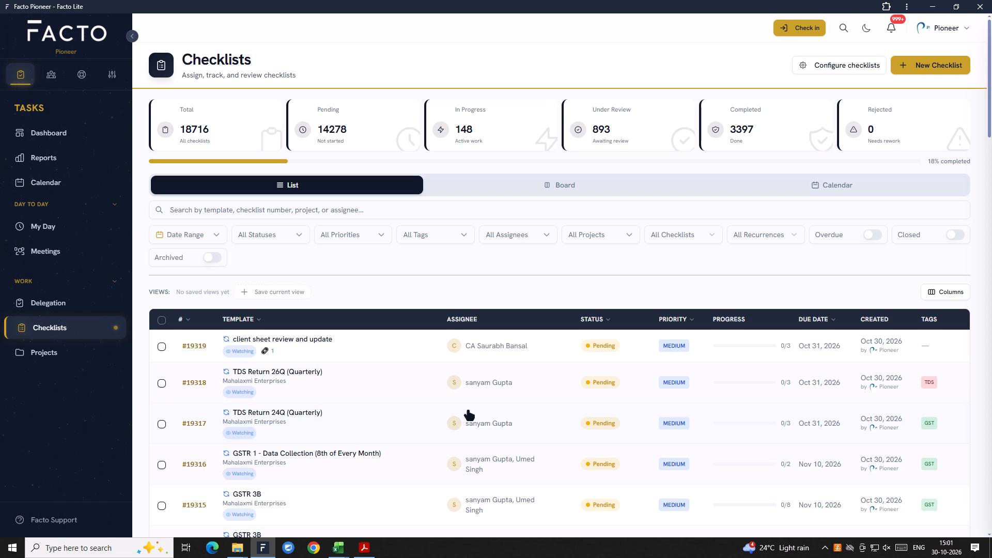
scroll(468, 411, down, 16)
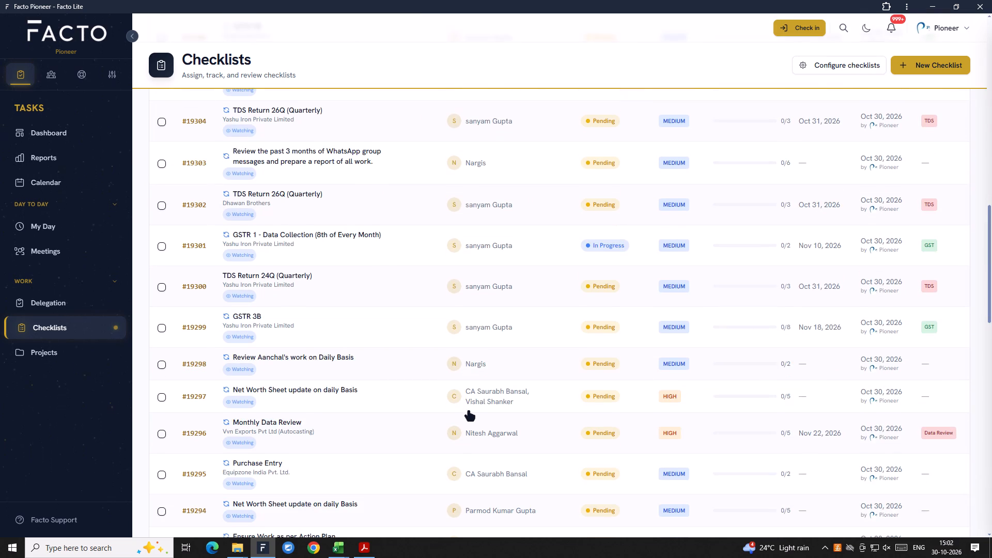
scroll(469, 412, down, 8)
scroll(469, 412, down, 16)
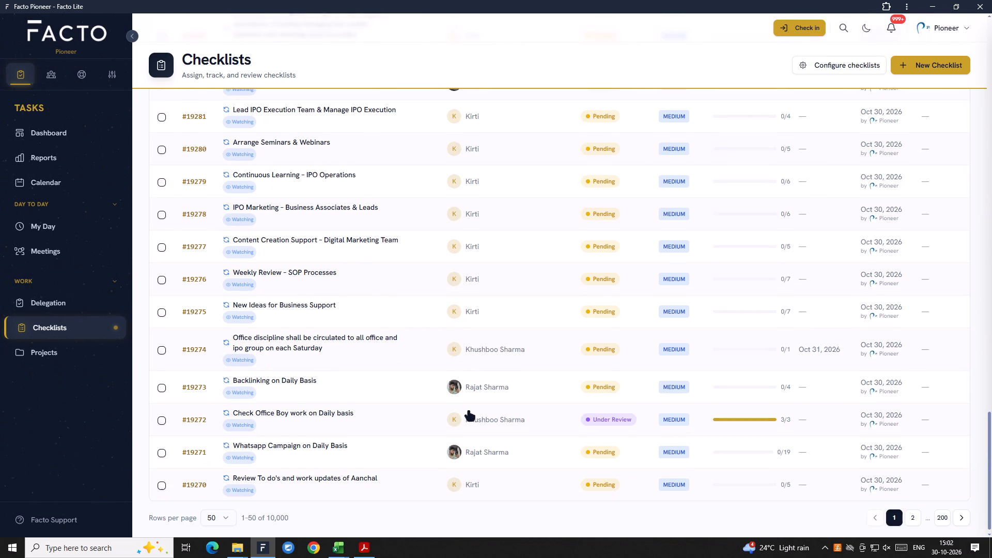
scroll(469, 412, down, 9)
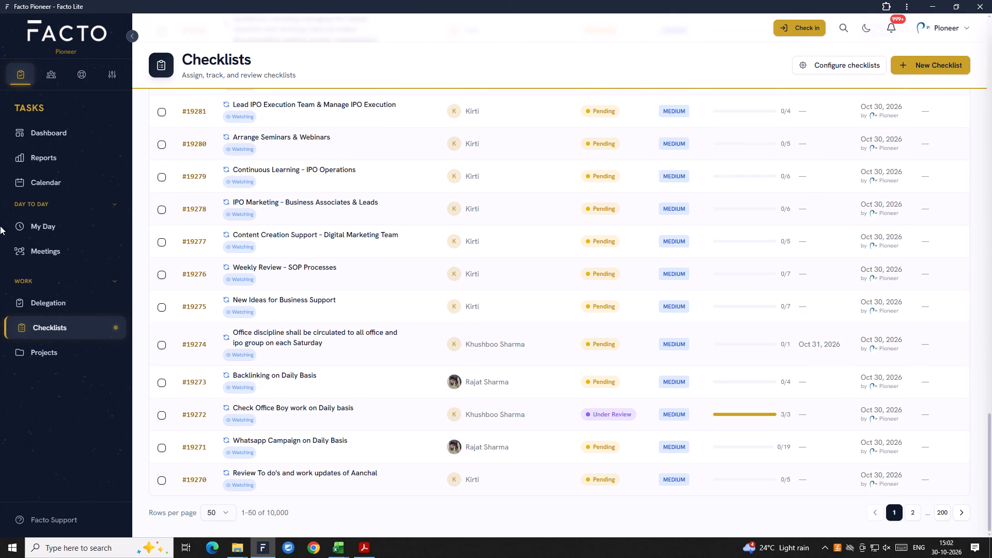
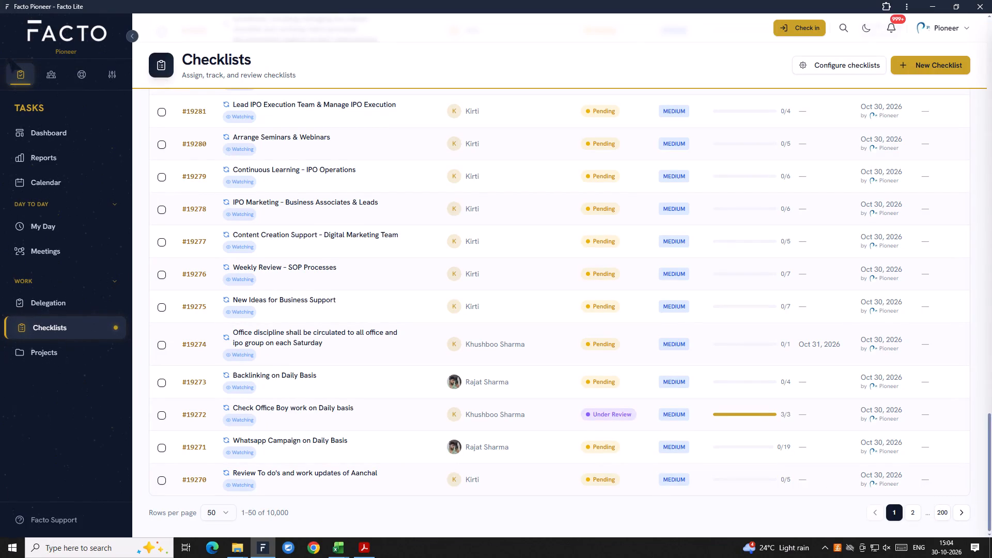
Find the Yashu Iron Private Limited project by searching the projects for "iron", and review its custom fields and members.
click(70, 332)
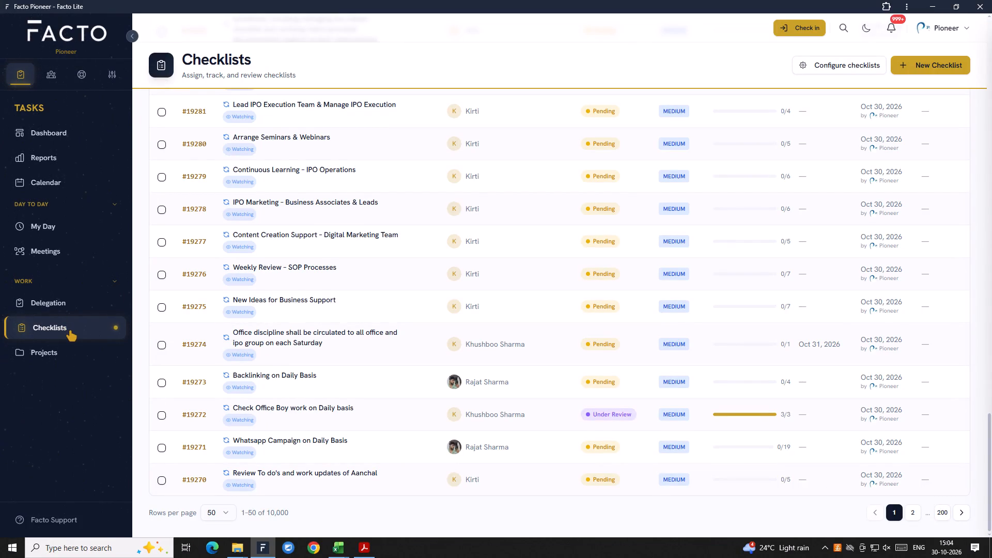
click(57, 360)
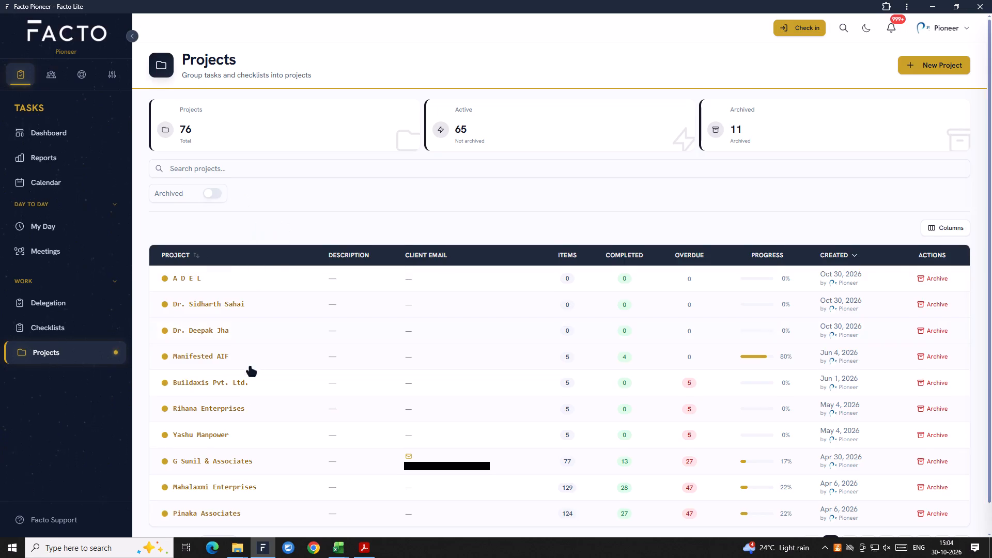
scroll(243, 411, down, 7)
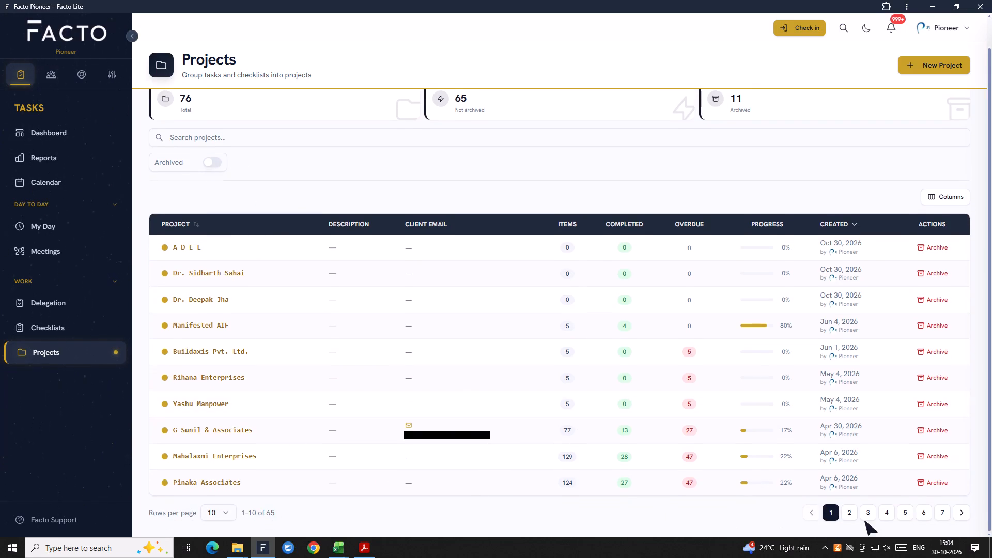
click(853, 512)
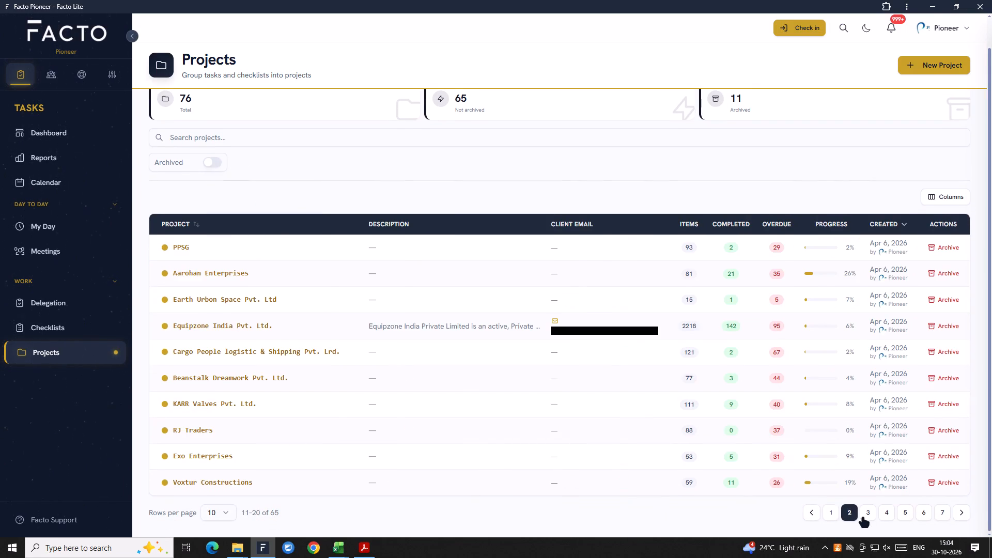
click(864, 518)
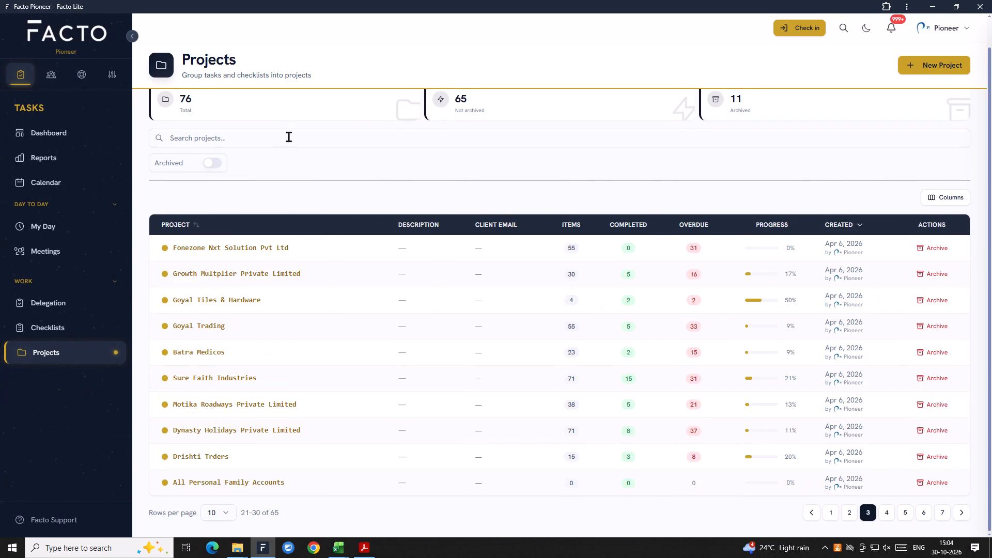
click(289, 137)
text(iron)
scroll(459, 6, down, 1)
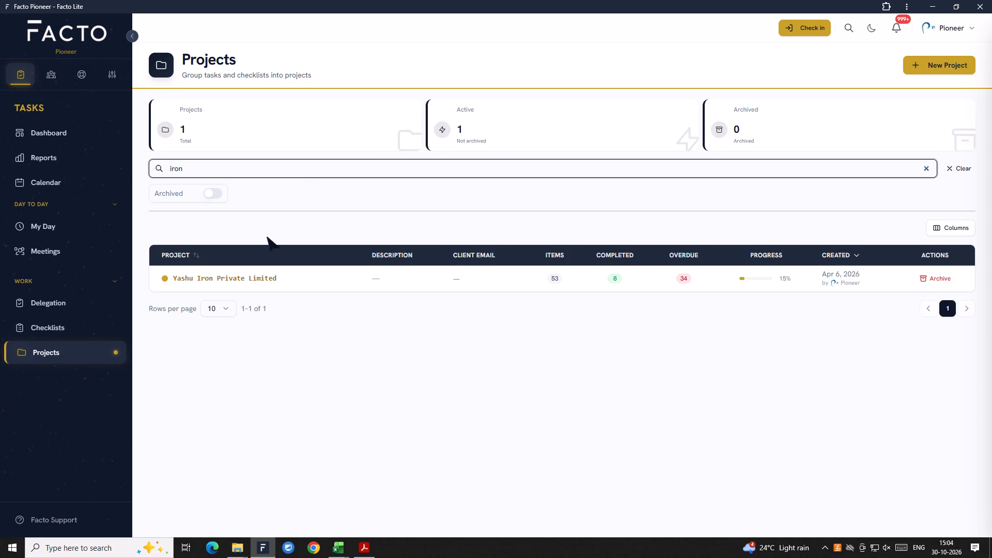
click(226, 280)
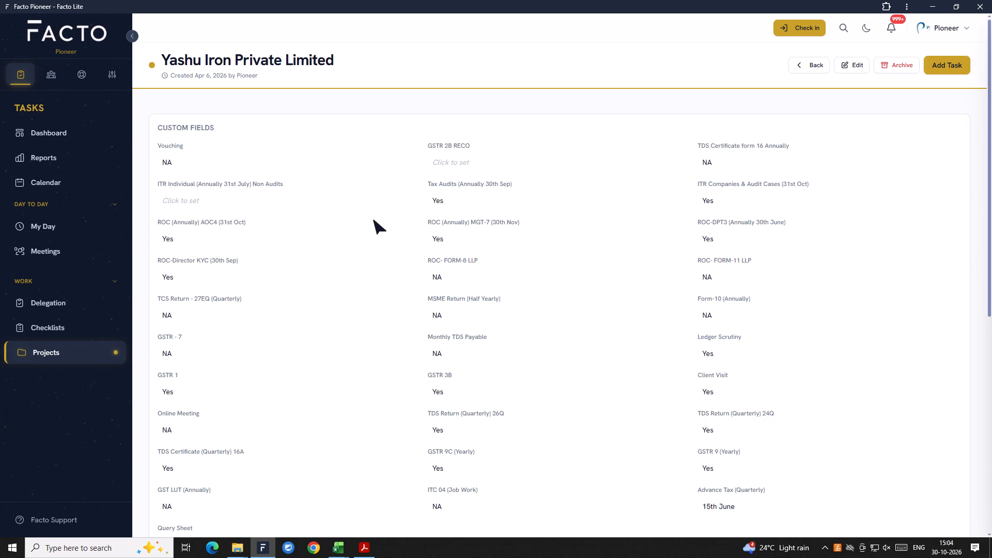
scroll(213, 258, down, 9)
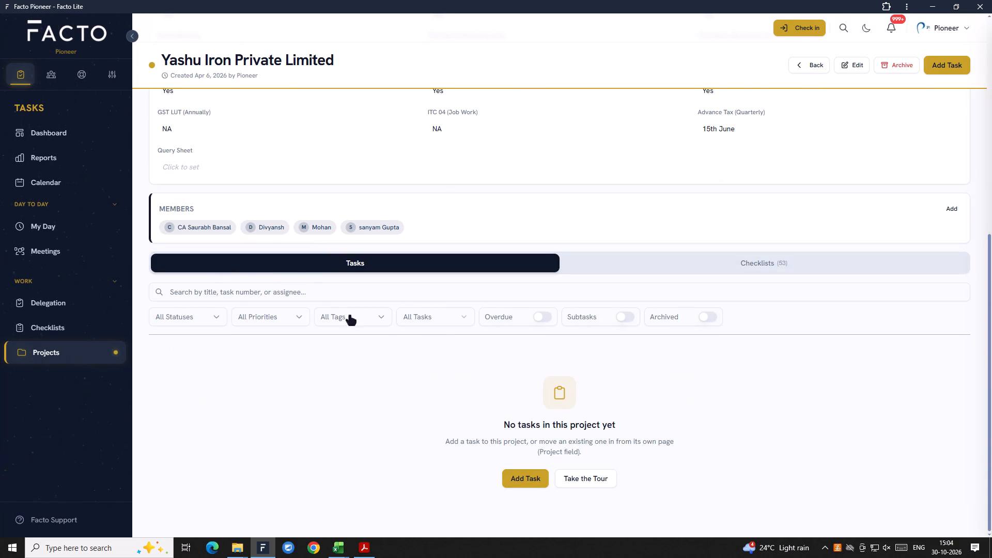
Filter the Checklists list to assignee Divyansh and the Yashu Iron Private Limited project, searching for "divy" and "iron".
click(60, 336)
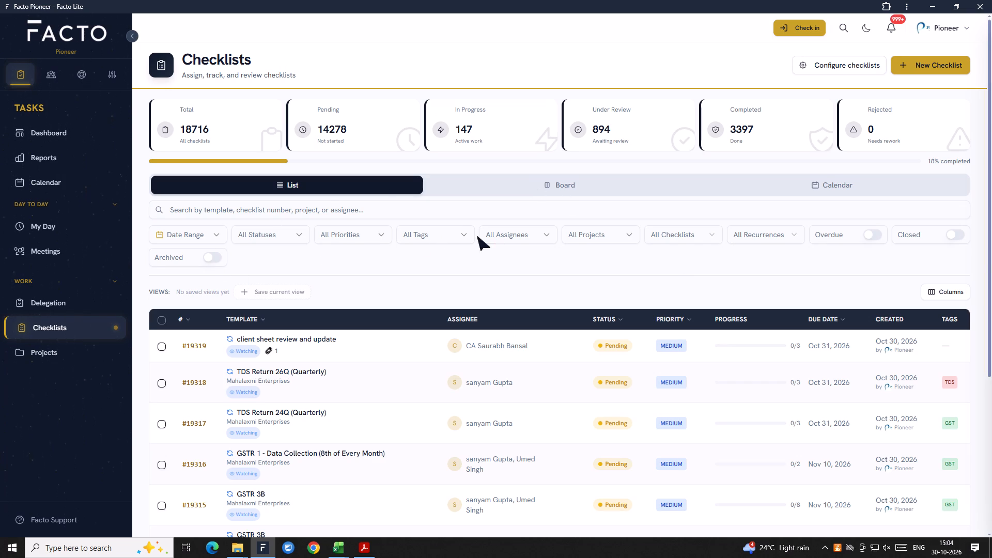
click(526, 233)
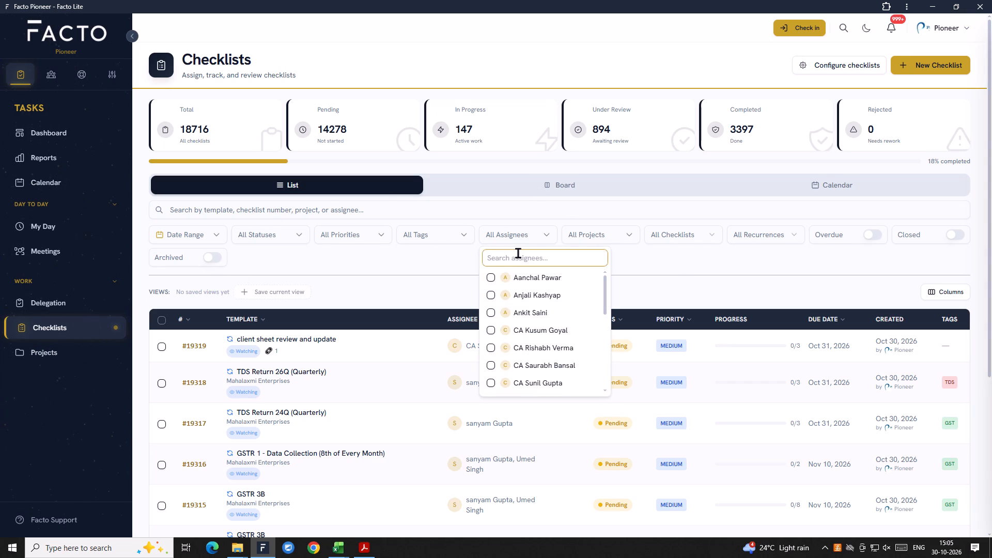
text(divy)
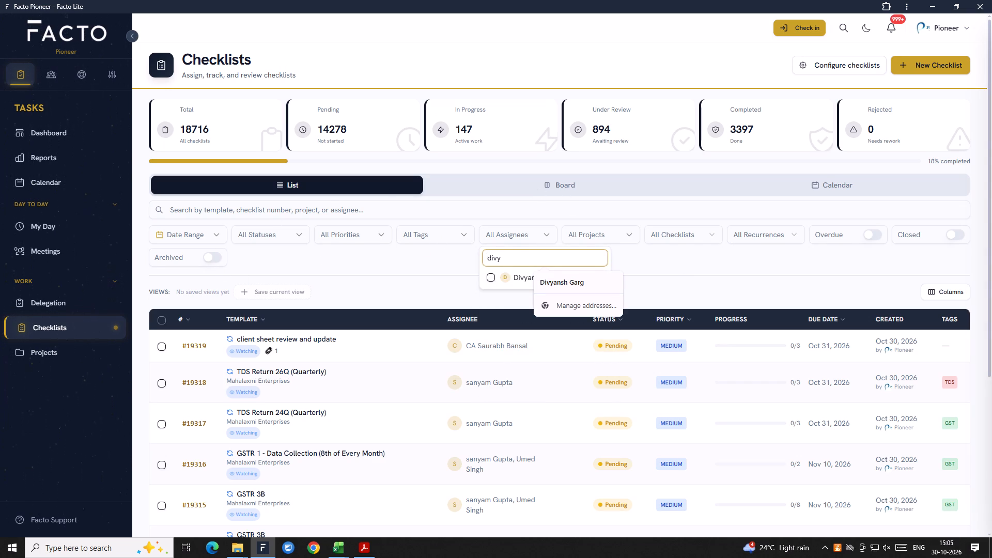
click(515, 277)
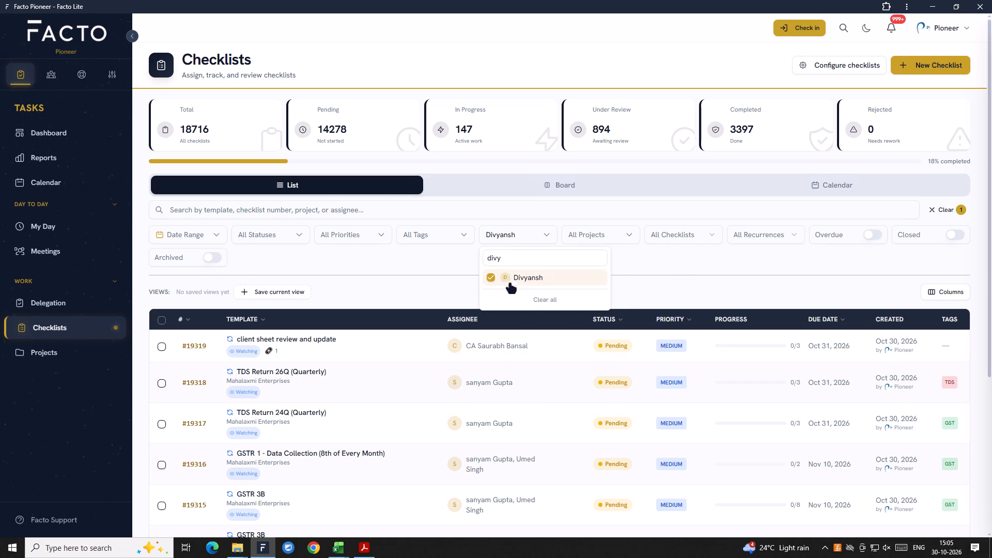
click(435, 262)
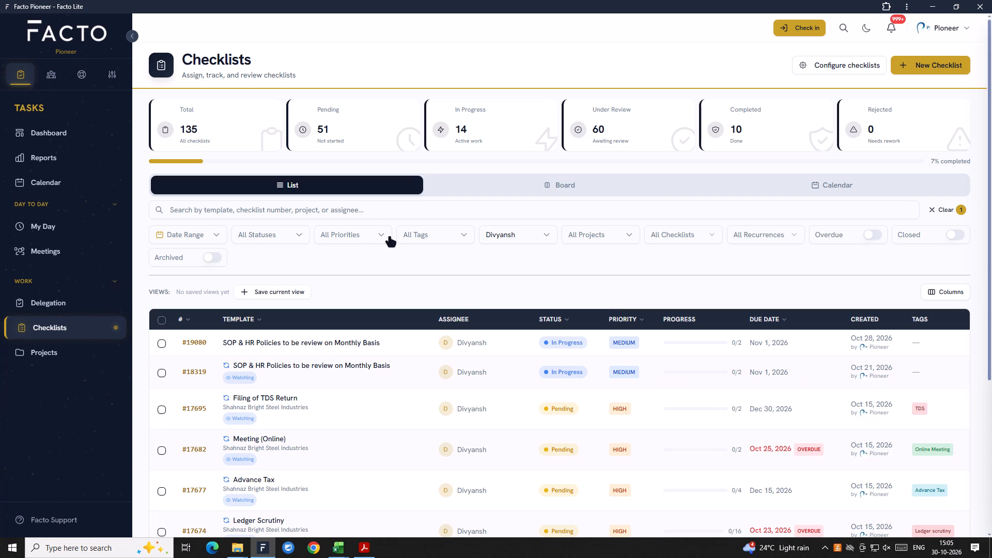
click(633, 232)
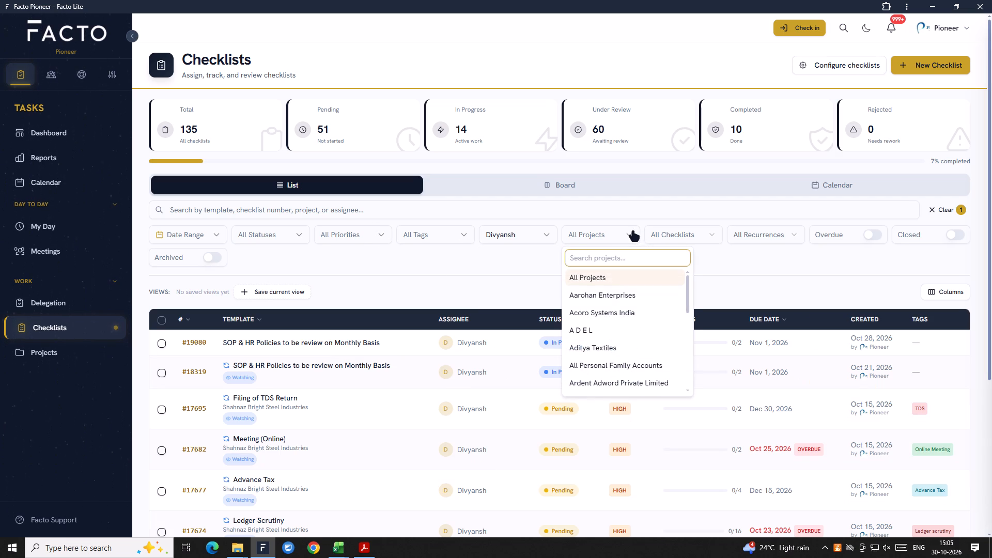
key(i)
text(ron)
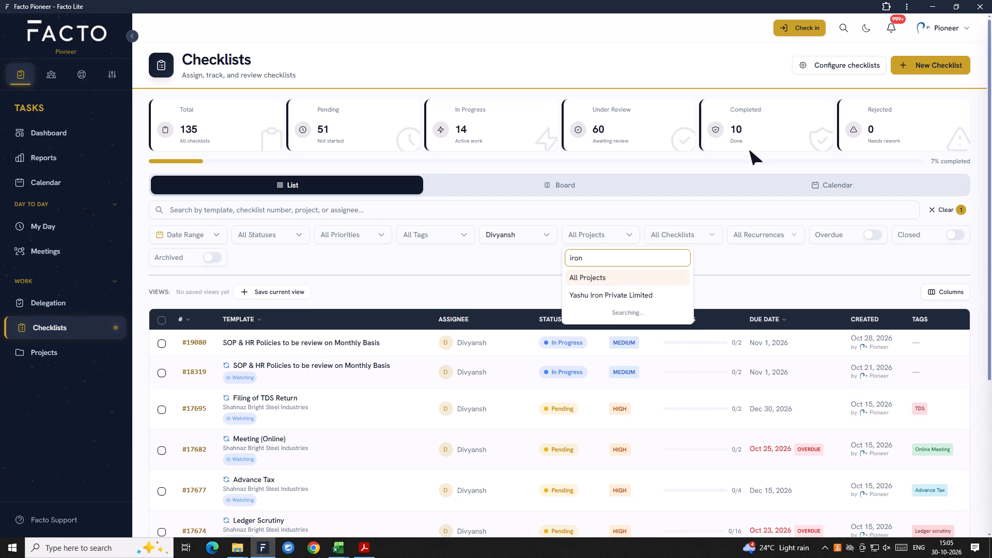
click(638, 299)
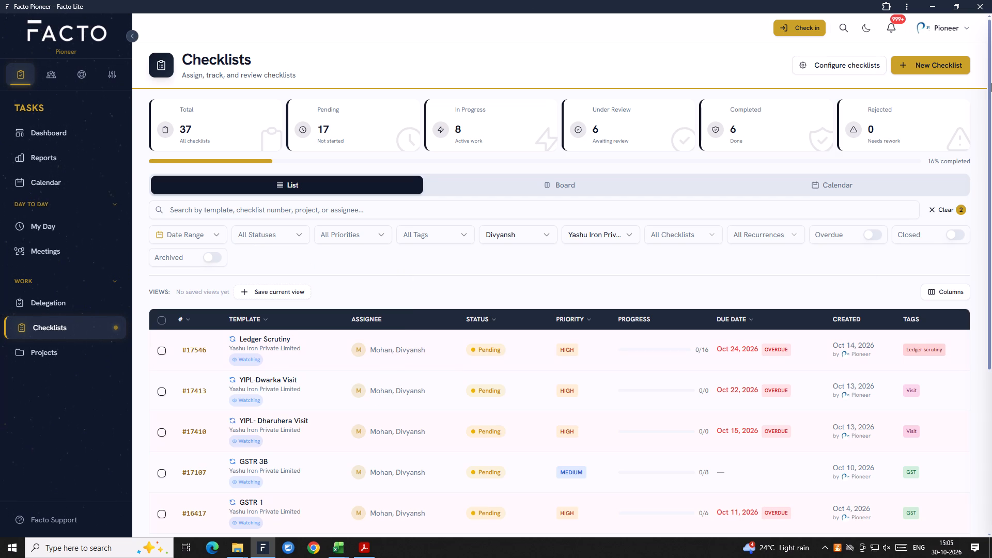
Look through every page of Divyansh's Yashu Iron checklists for their templates, assignees, statuses and due dates.
scroll(286, 393, down, 5)
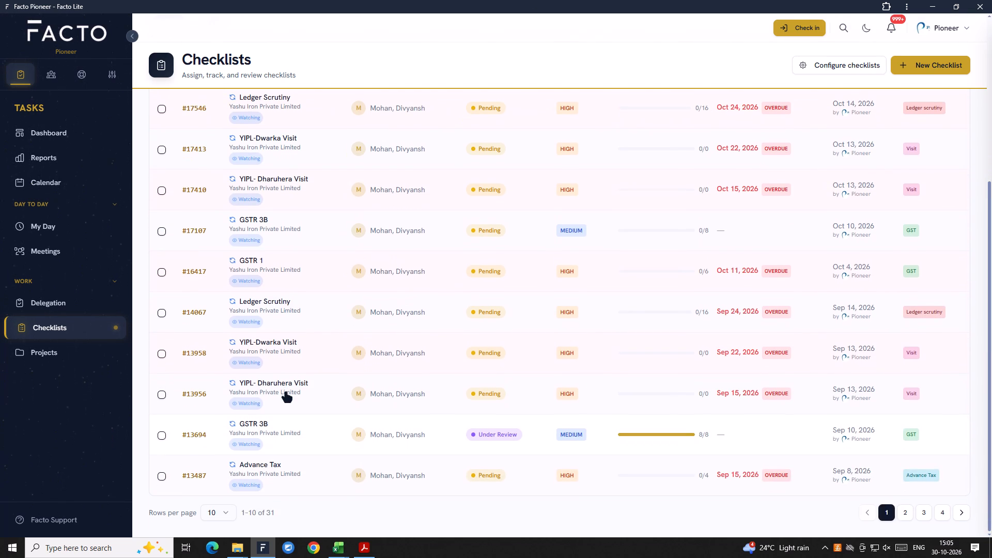
scroll(286, 393, down, 2)
click(910, 511)
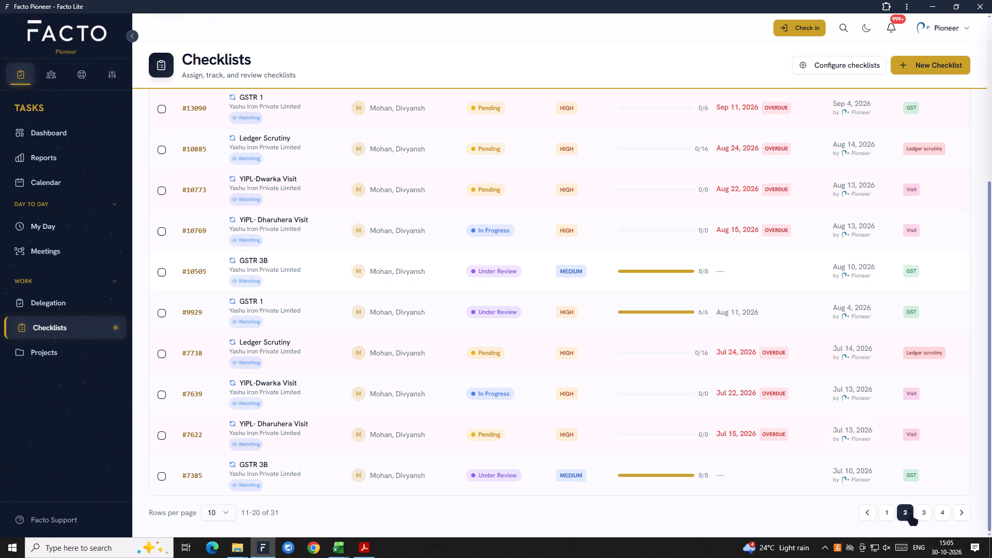
click(925, 515)
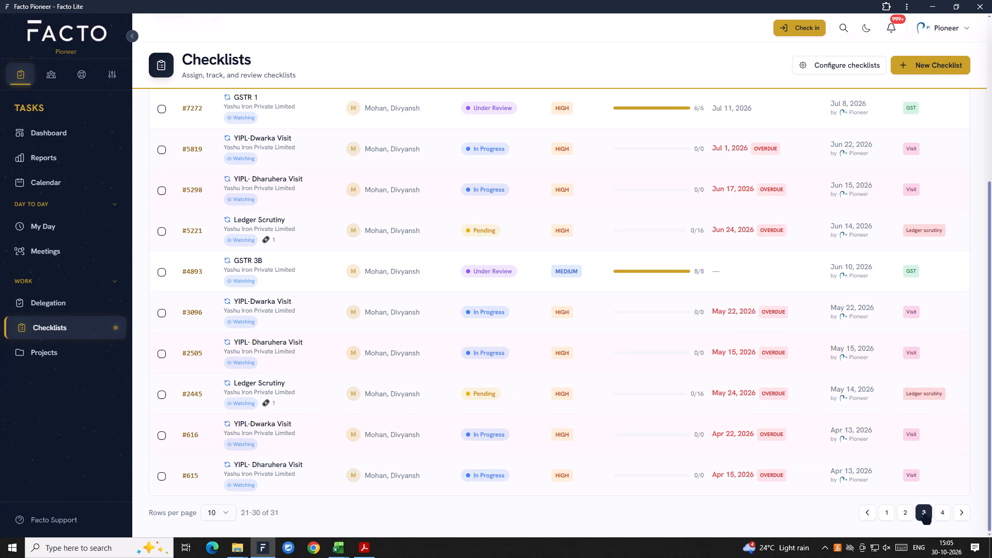
click(946, 513)
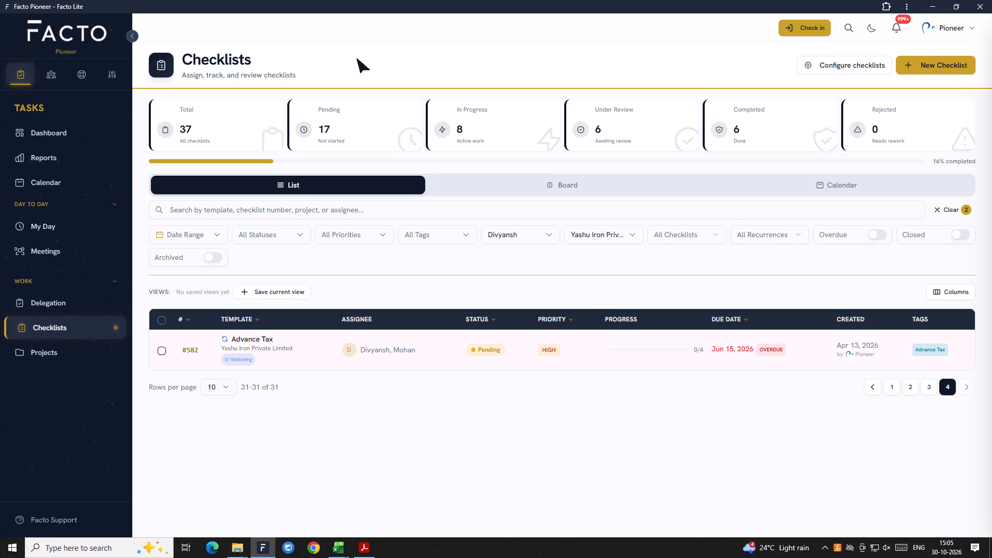
Add Mohan to the assignee filter alongside Divyansh for the Yashu Iron checklists, searching for "mohan".
click(541, 234)
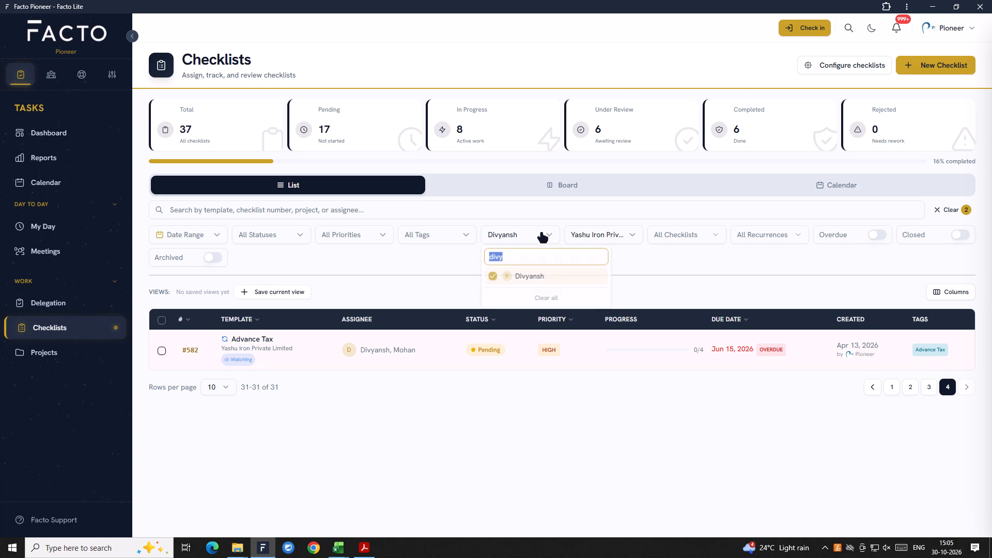
key(BackSpace)
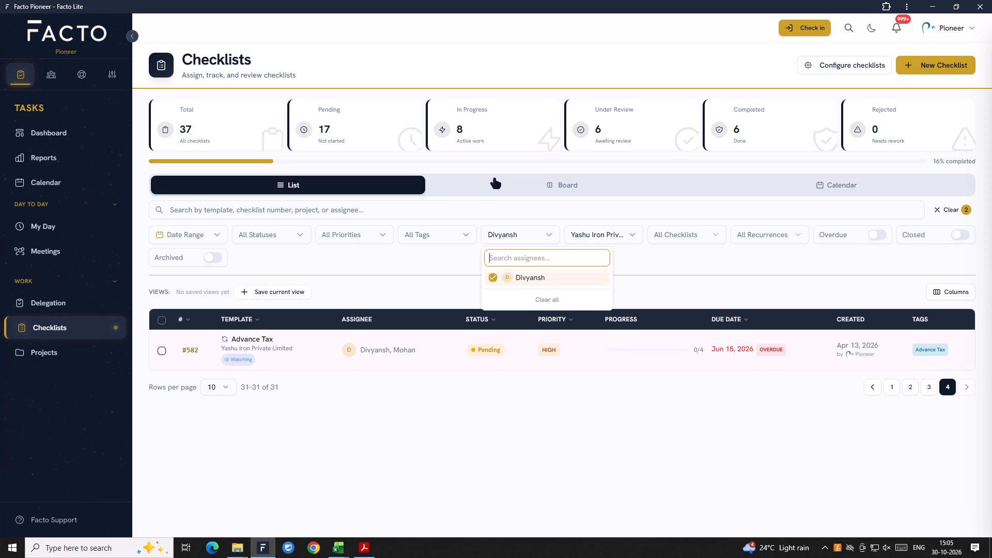
key(m)
key(o)
text(ha)
key(n)
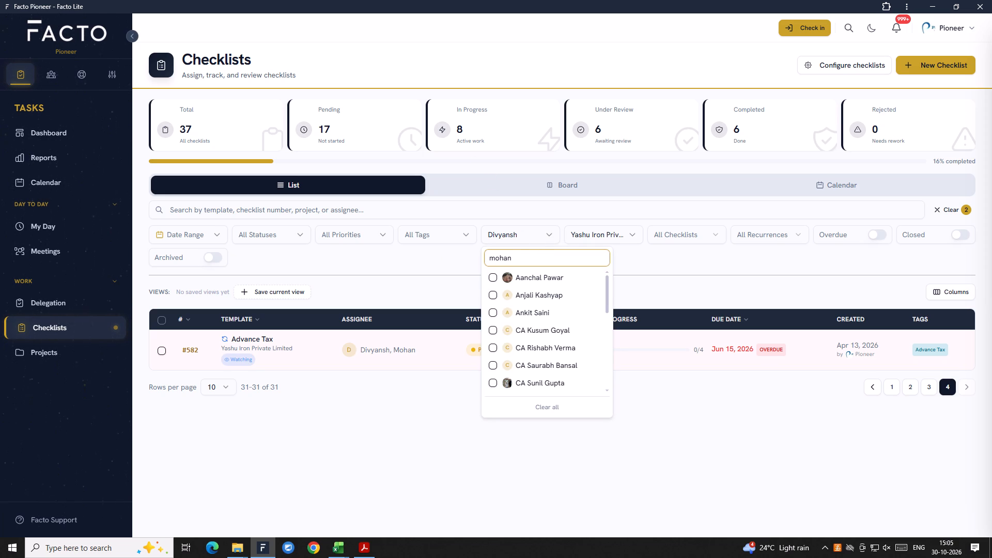
click(517, 276)
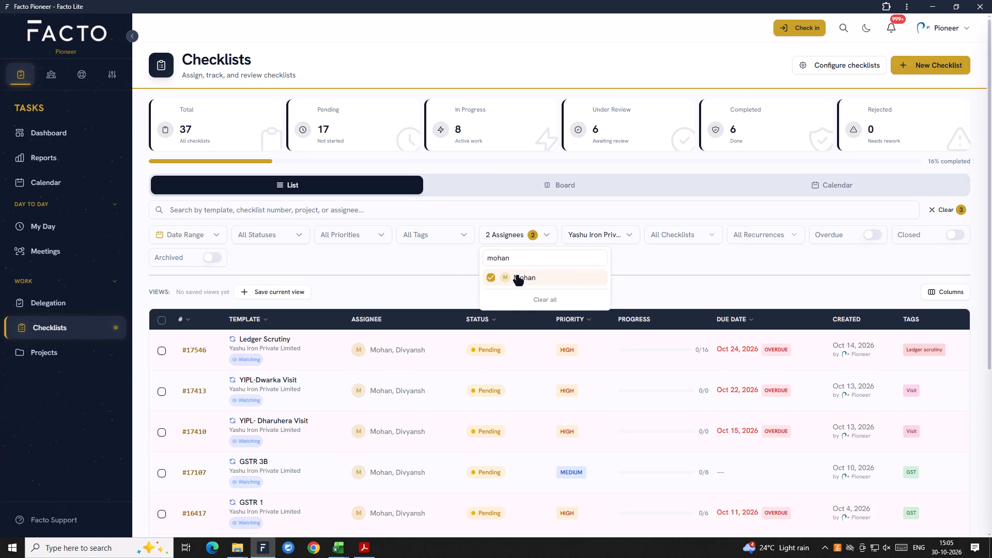
click(750, 280)
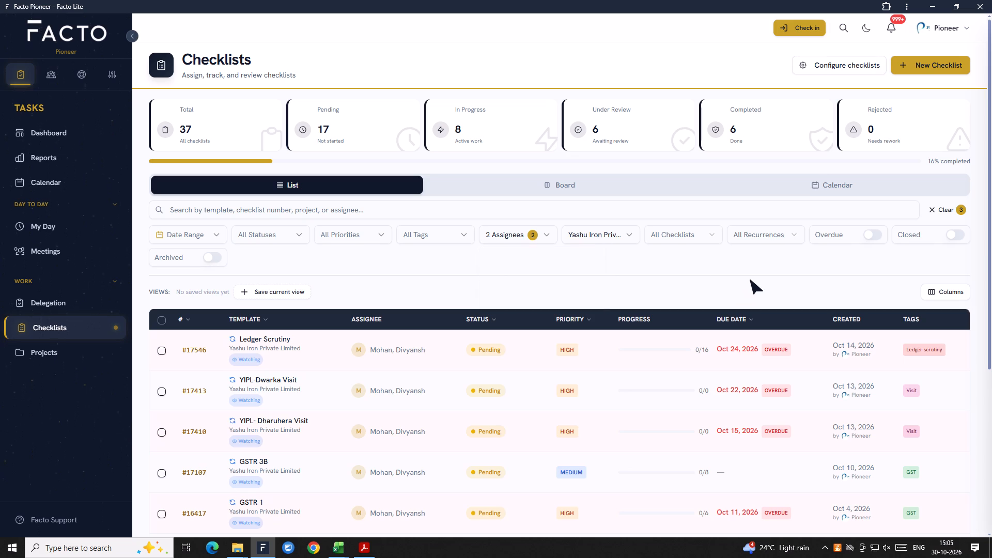
Examine all pages of the Yashu Iron checklists for Divyansh and Mohan, comparing templates and assignees.
scroll(422, 364, down, 7)
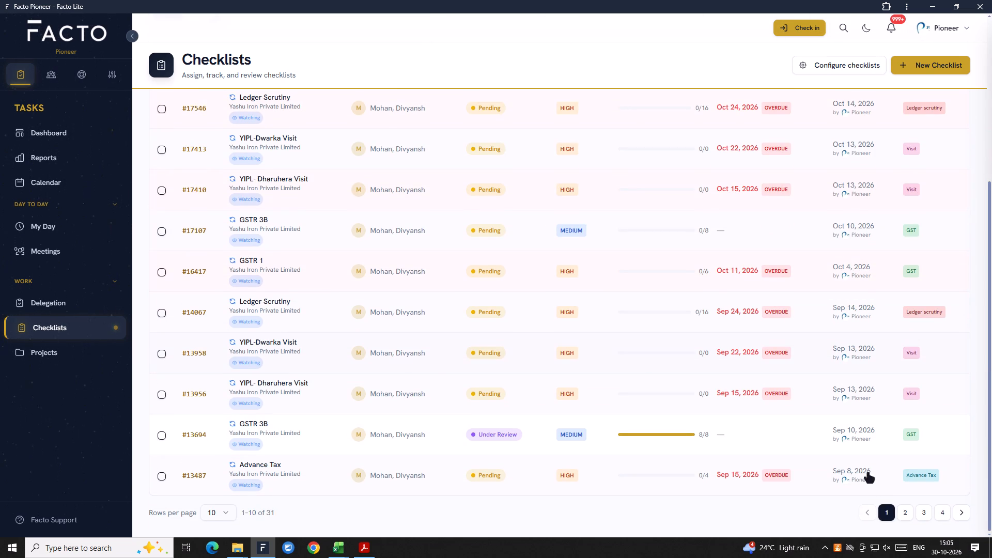
click(904, 513)
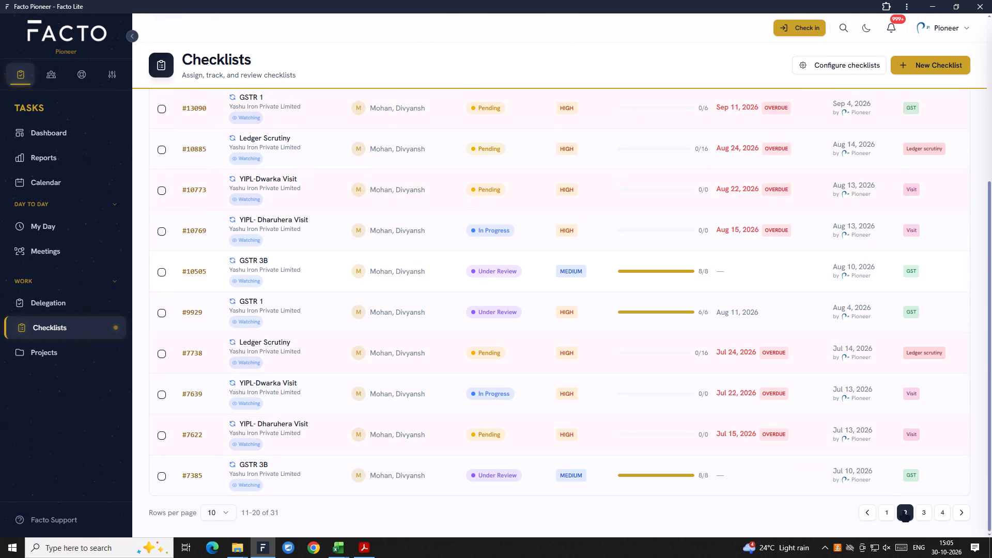
click(927, 513)
click(945, 519)
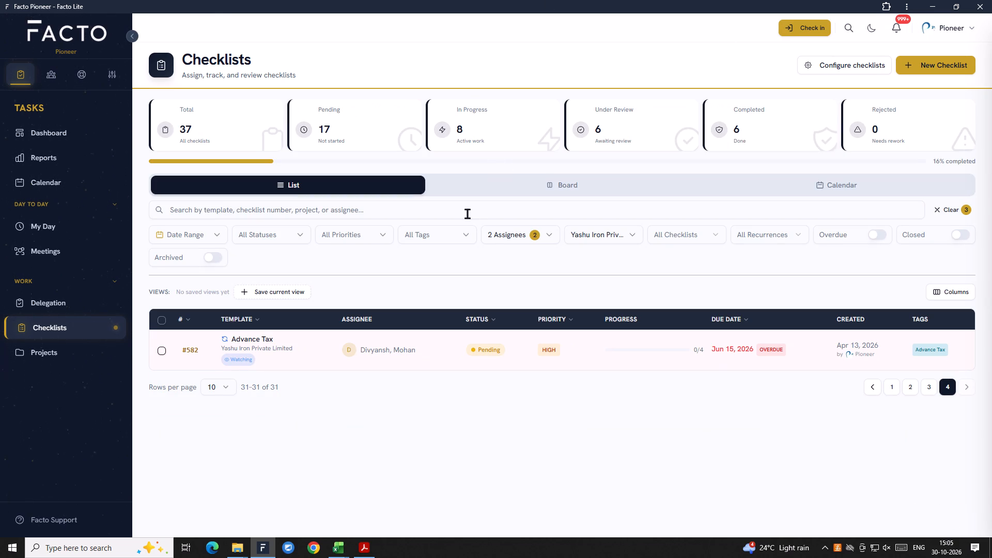
Add Sanyam as the third assignee in the filter on the Yashu Iron checklists, searching for "sanya".
click(540, 237)
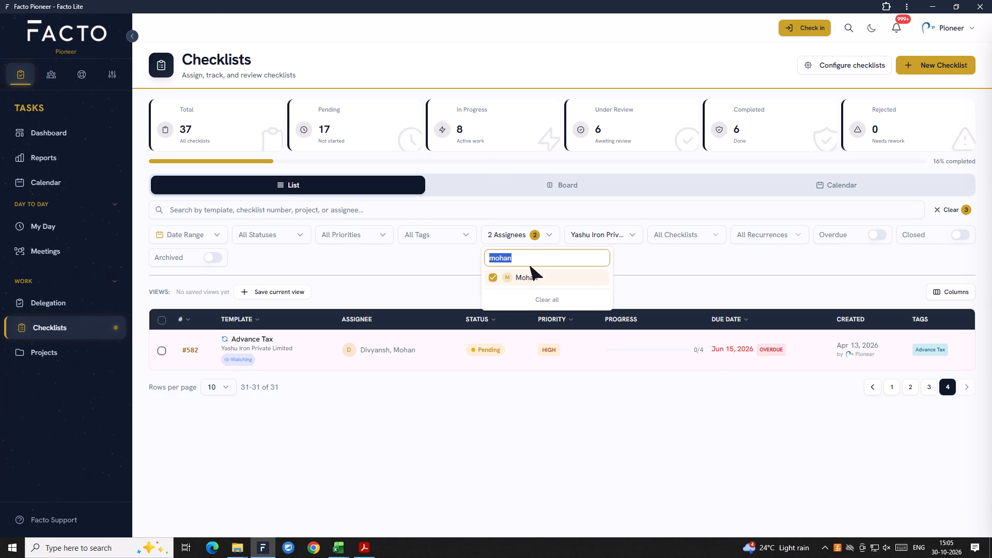
key(BackSpace)
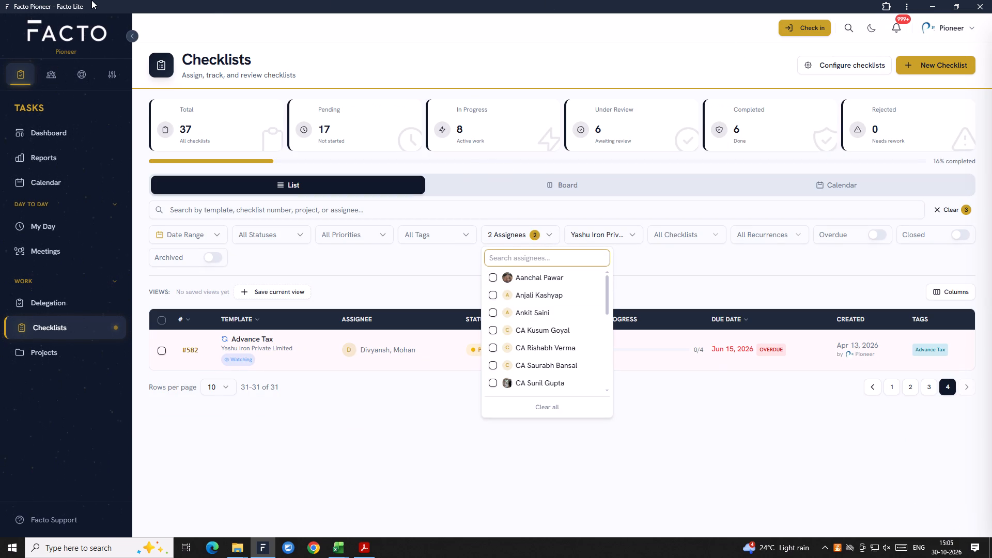
text(sanya)
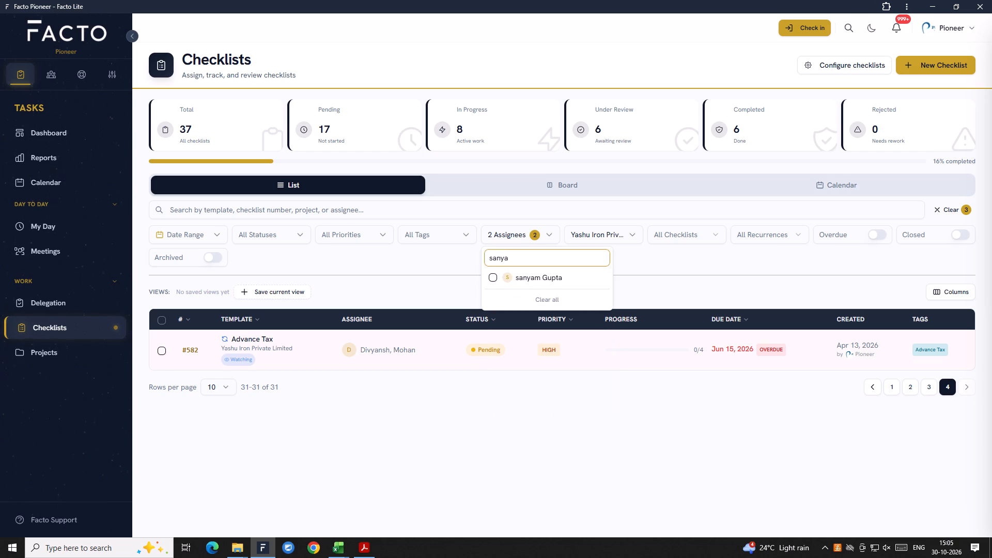
click(548, 280)
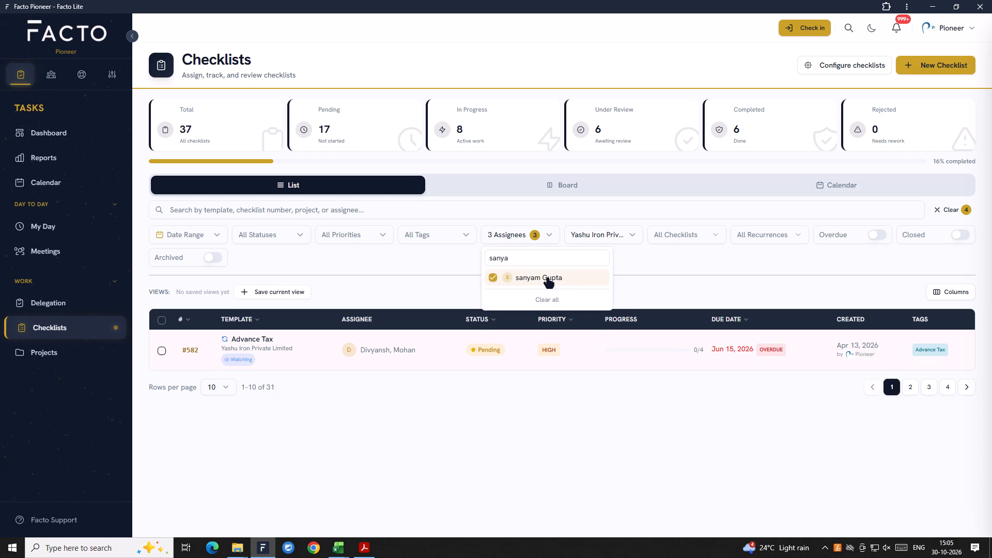
click(746, 273)
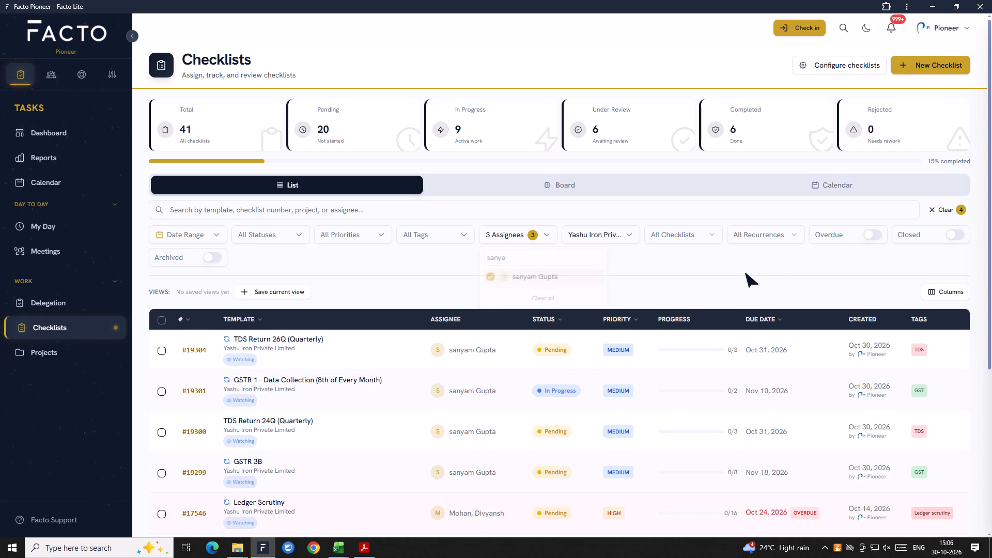
Clear the three-person assignee filter and select only Sanyam for the Yashu Iron Private Limited checklists.
scroll(469, 365, down, 3)
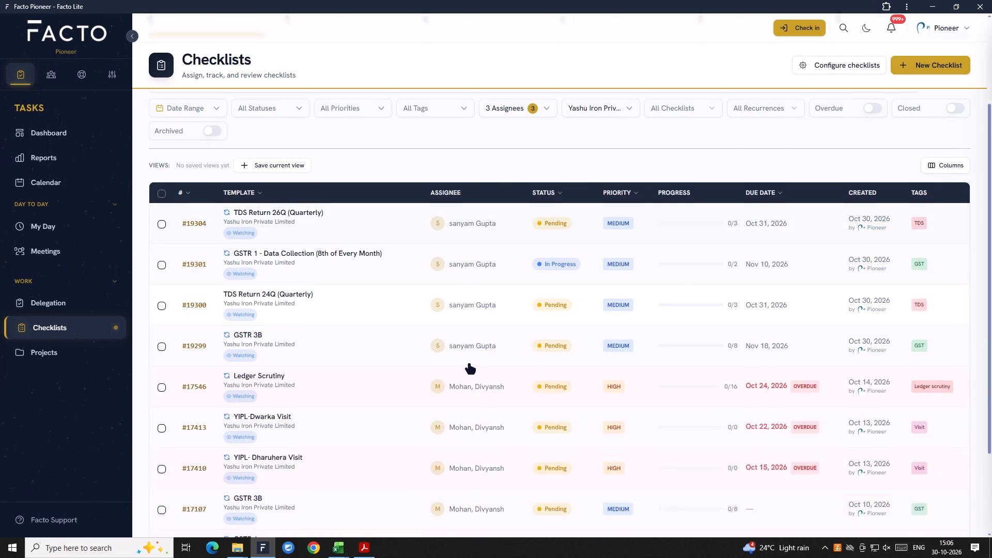
scroll(469, 363, down, 4)
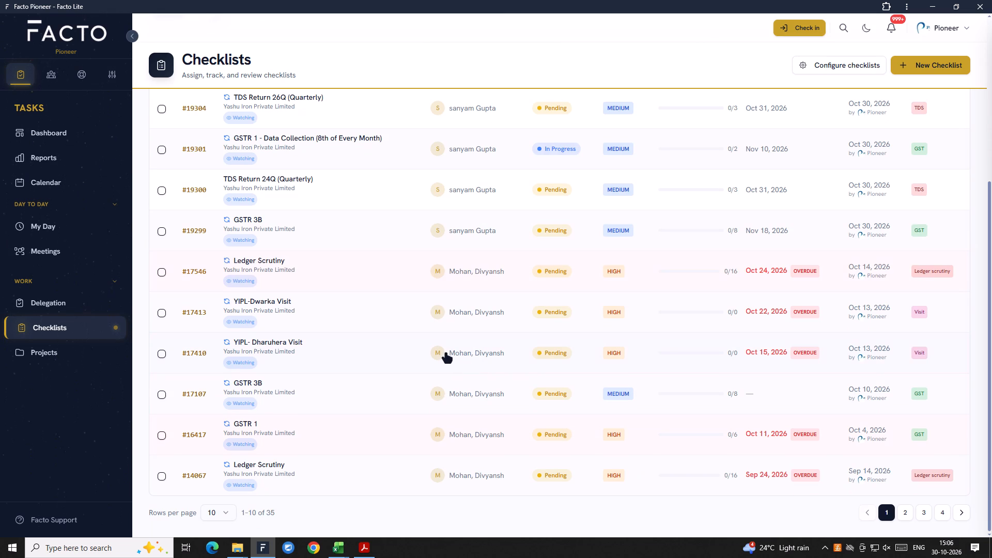
scroll(446, 354, up, 5)
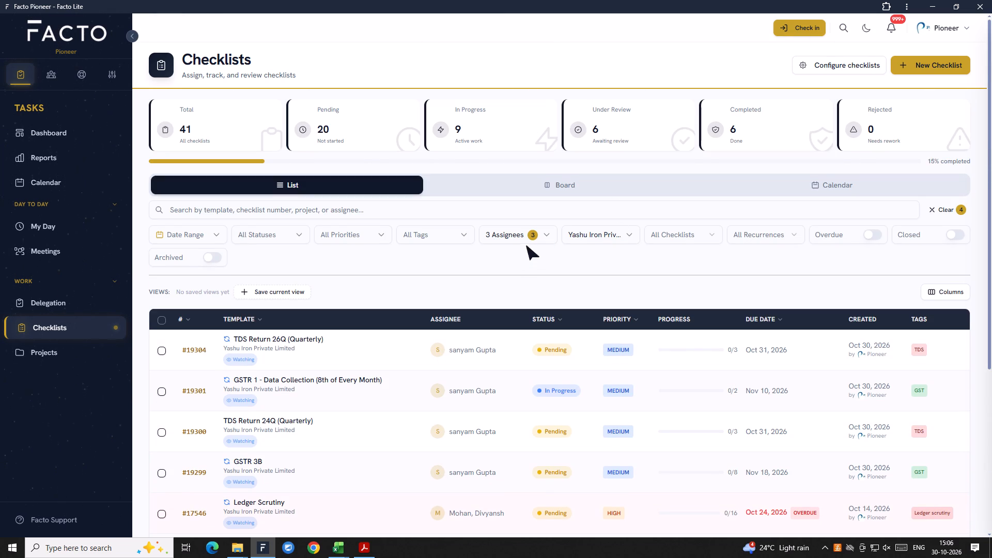
click(533, 237)
click(538, 278)
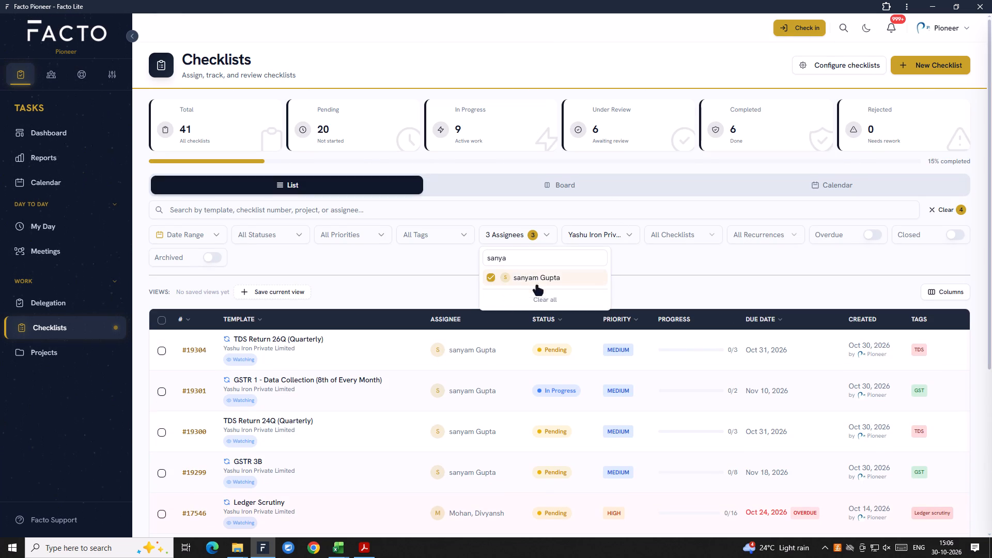
click(548, 299)
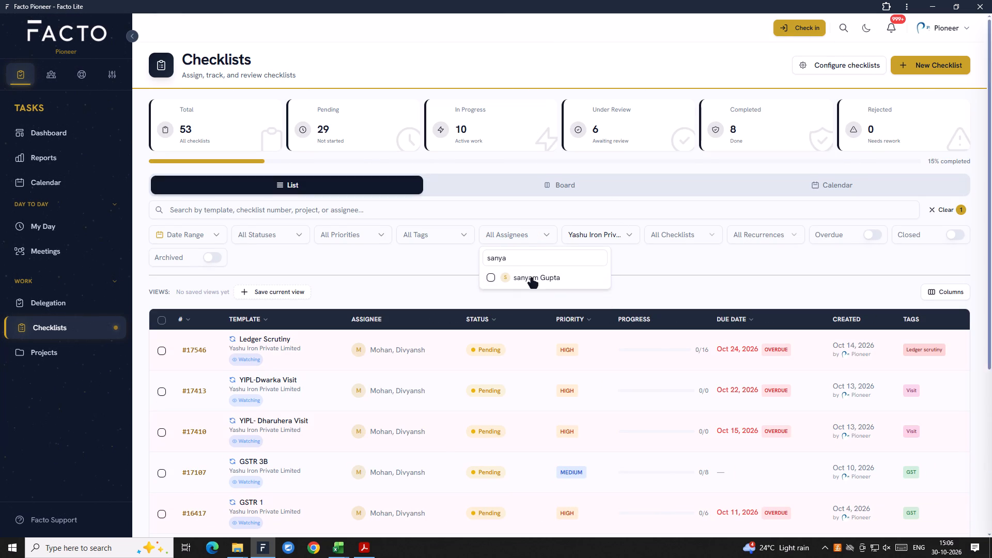
click(537, 238)
click(546, 235)
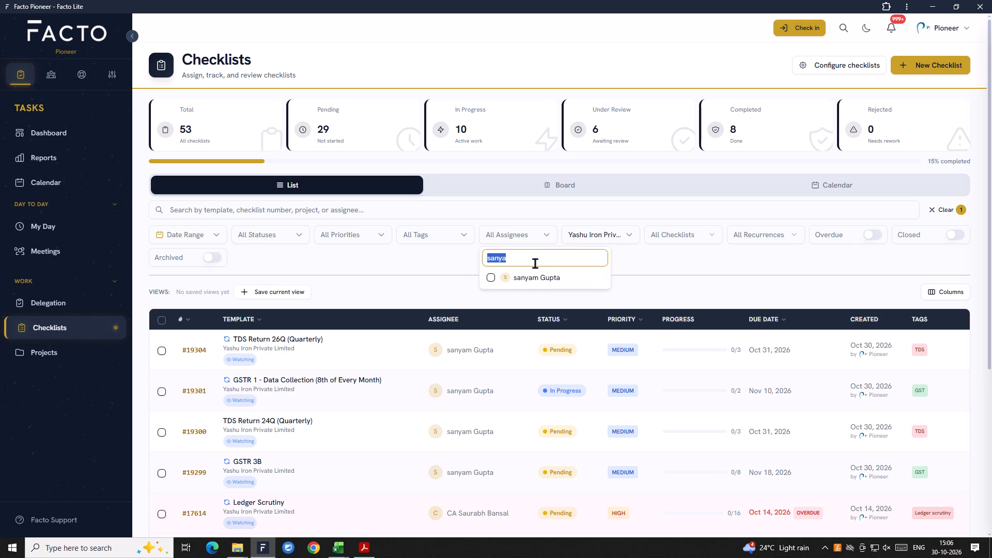
click(521, 284)
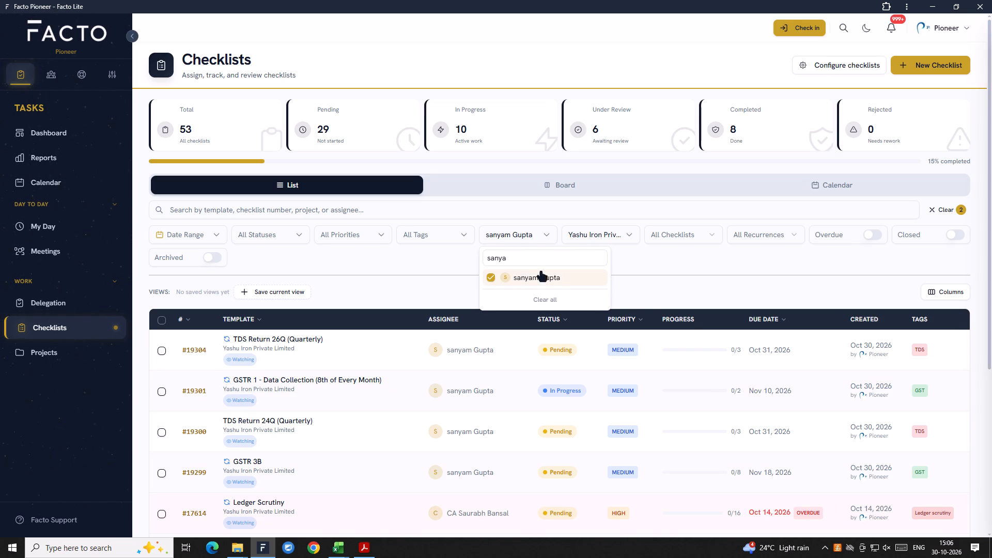
click(632, 288)
scroll(353, 428, down, 2)
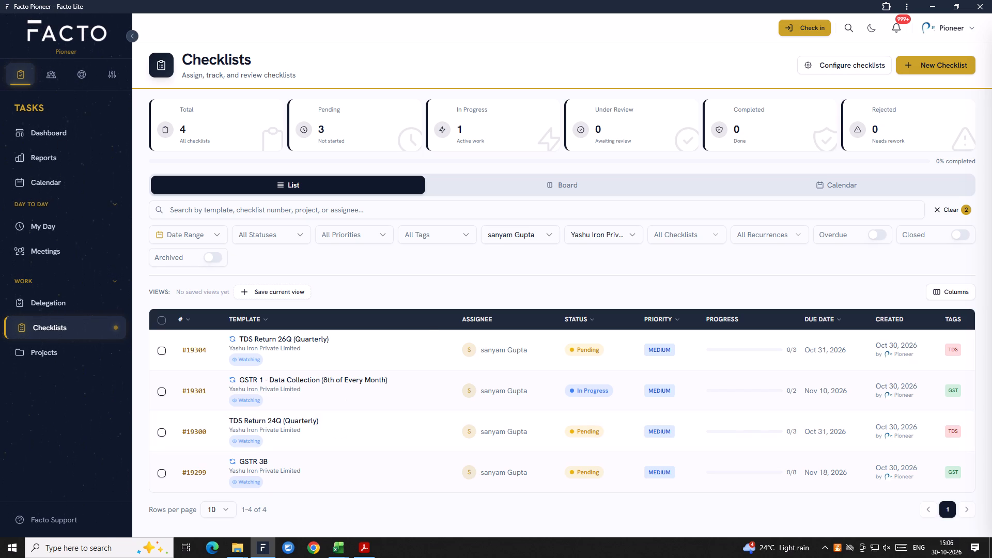
Widen the project filter to All Projects while keeping Sanyam as the assignee.
click(595, 241)
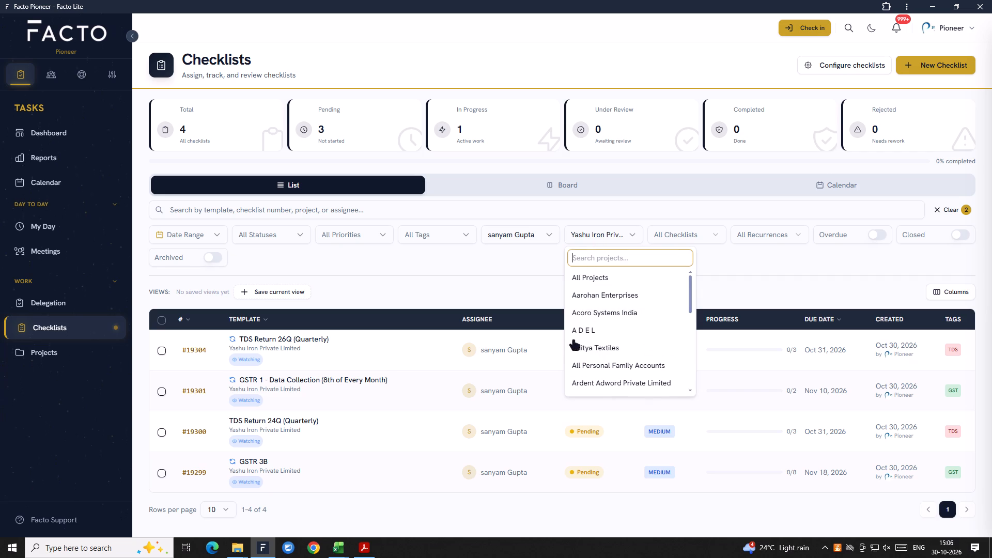
click(597, 238)
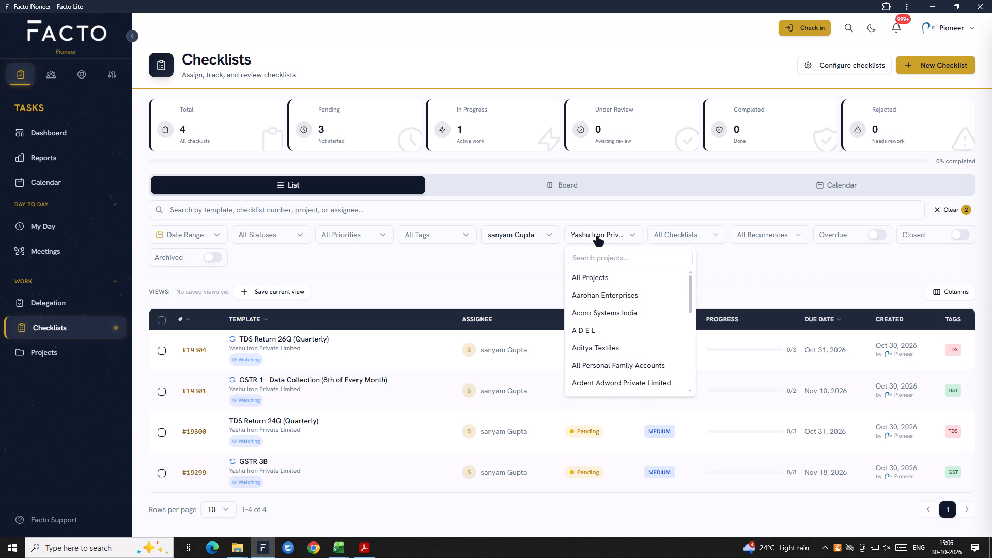
click(597, 237)
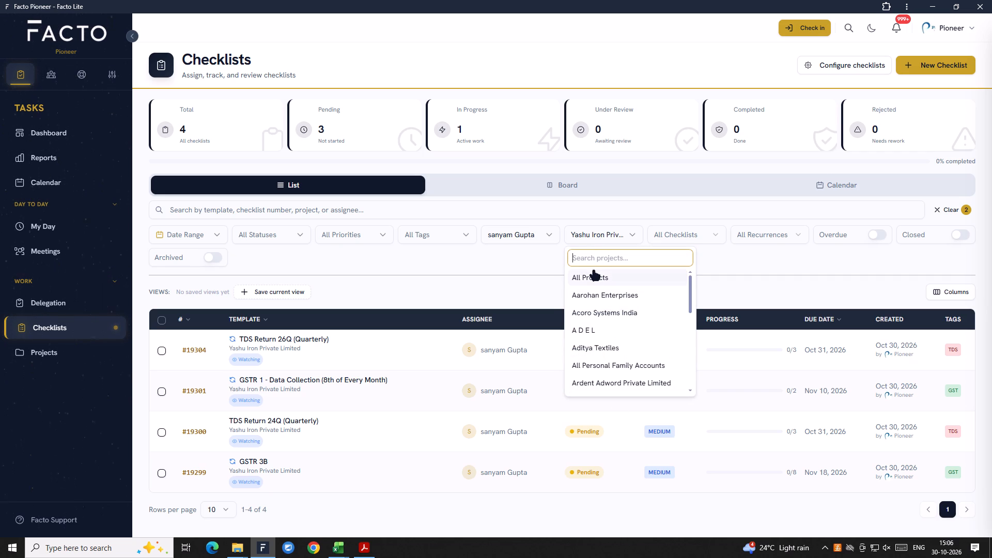
click(586, 281)
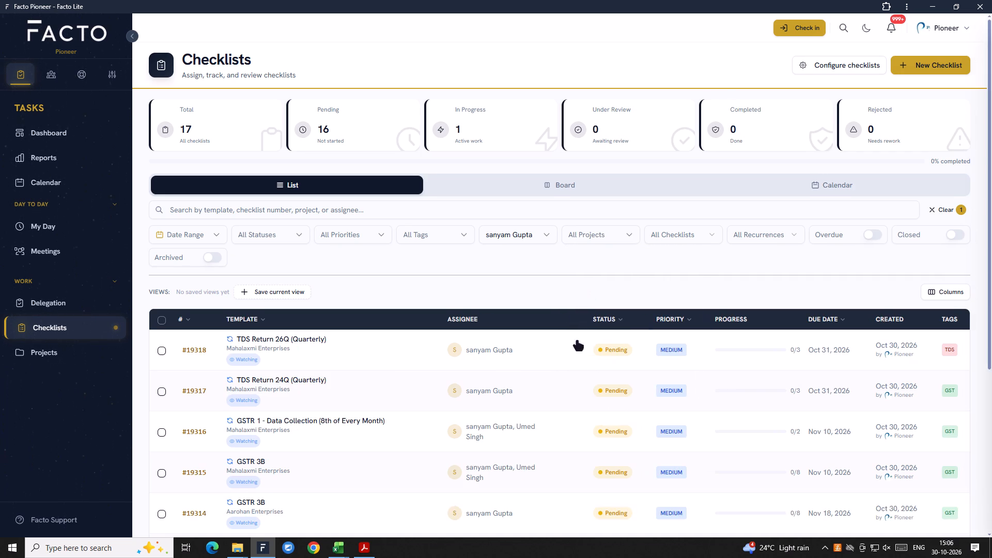
Look through Sanyam's checklists across all projects for their templates, clients, assignees and due dates.
scroll(577, 359, down, 8)
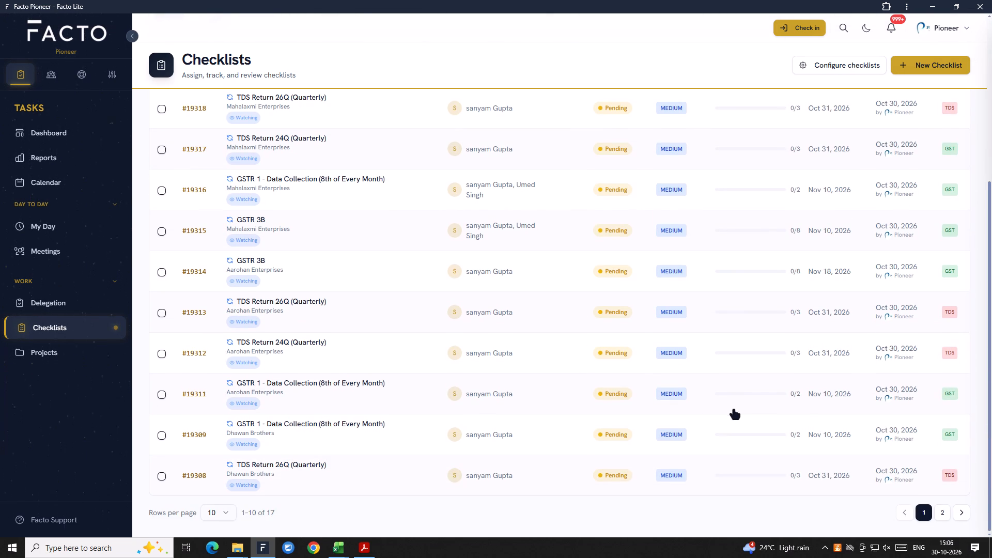
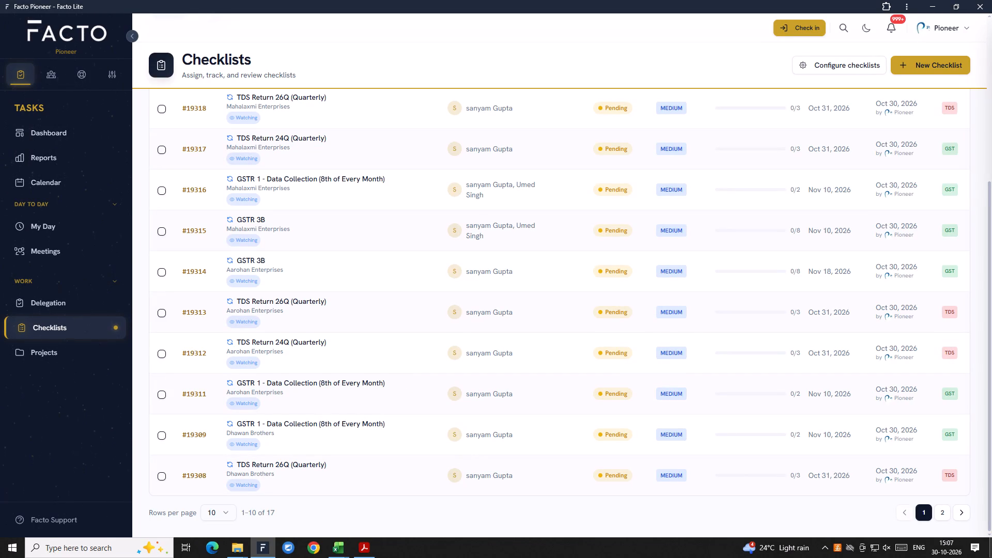
Narrow Sanyam's checklists to the Yashu Iron Private Limited project, searching for "yashu", and look over their templates.
scroll(666, 340, up, 10)
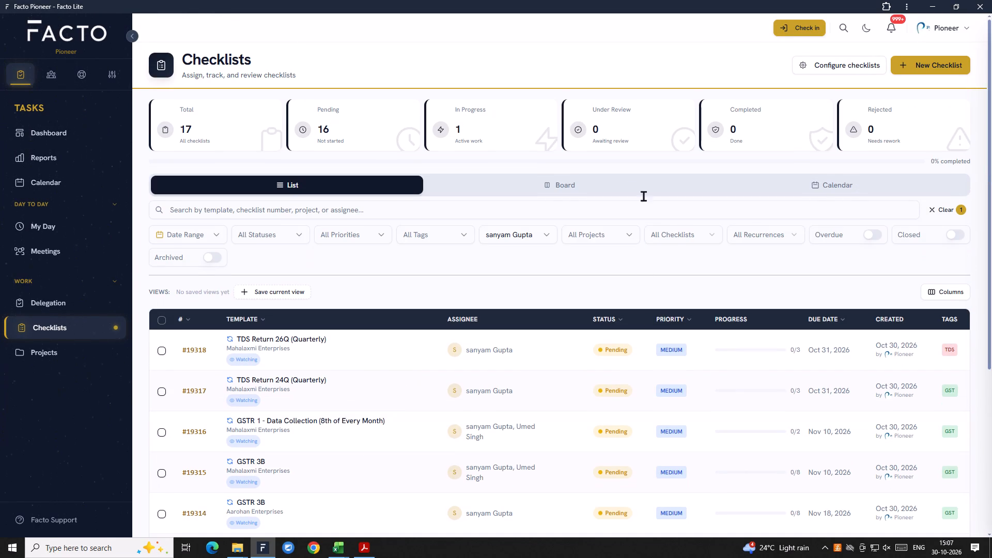
click(625, 231)
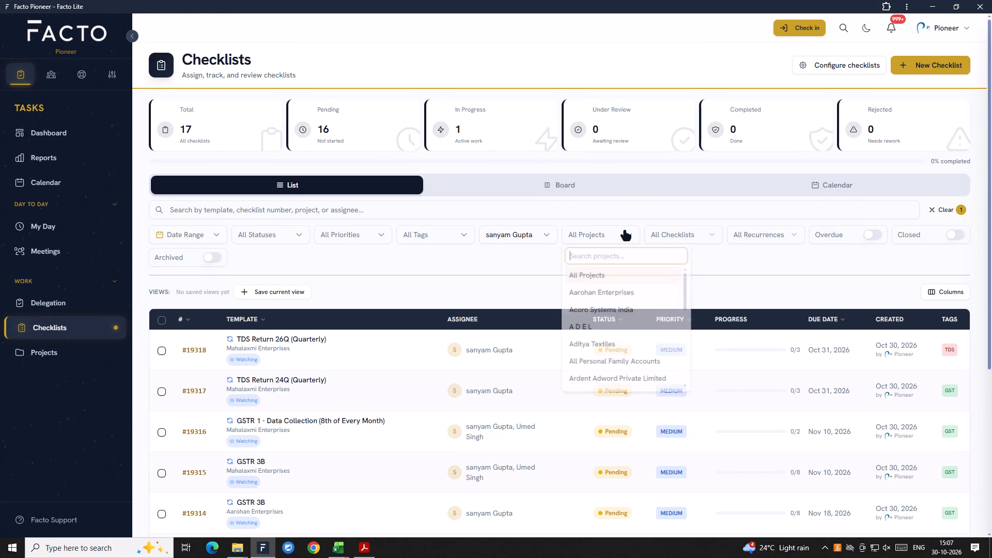
text(yashu)
click(621, 295)
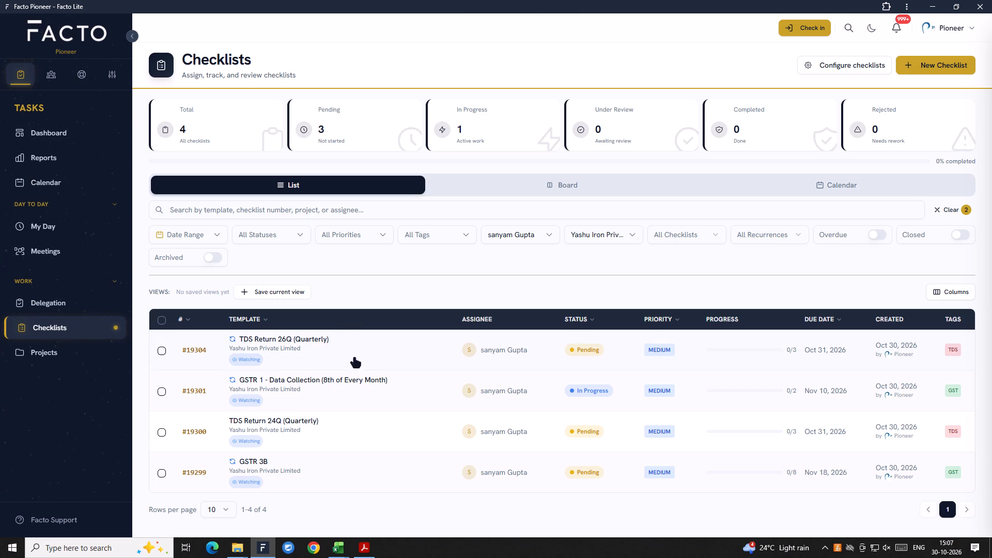
scroll(354, 359, down, 2)
Add Divyansh as a second assignee in the filter, searching for "divy", and look through the Yashu Iron checklists.
click(519, 243)
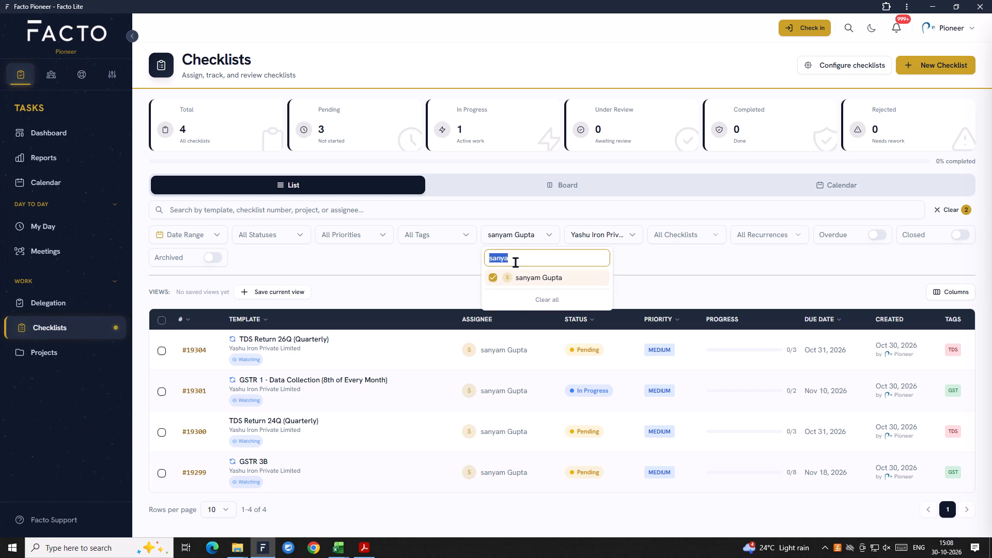
key(BackSpace)
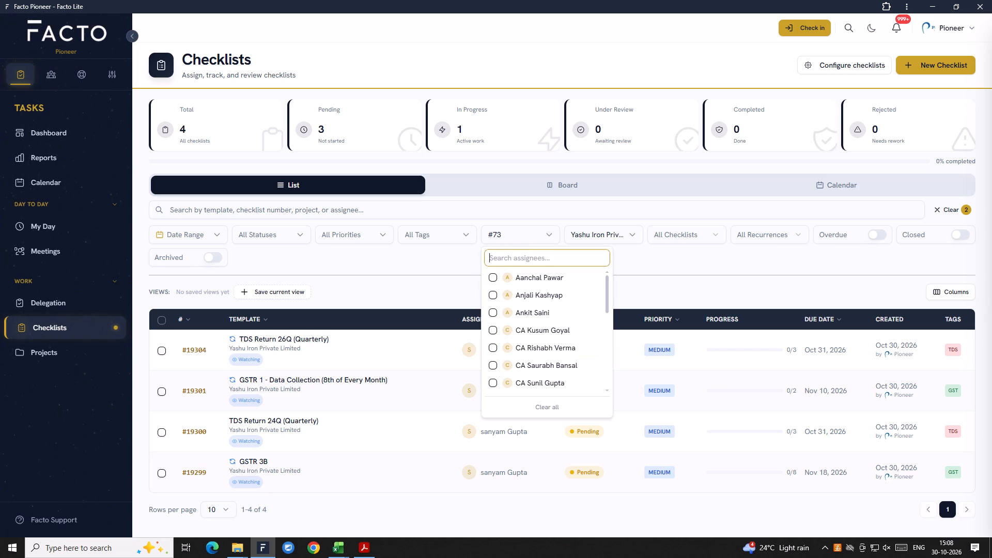
text(duv)
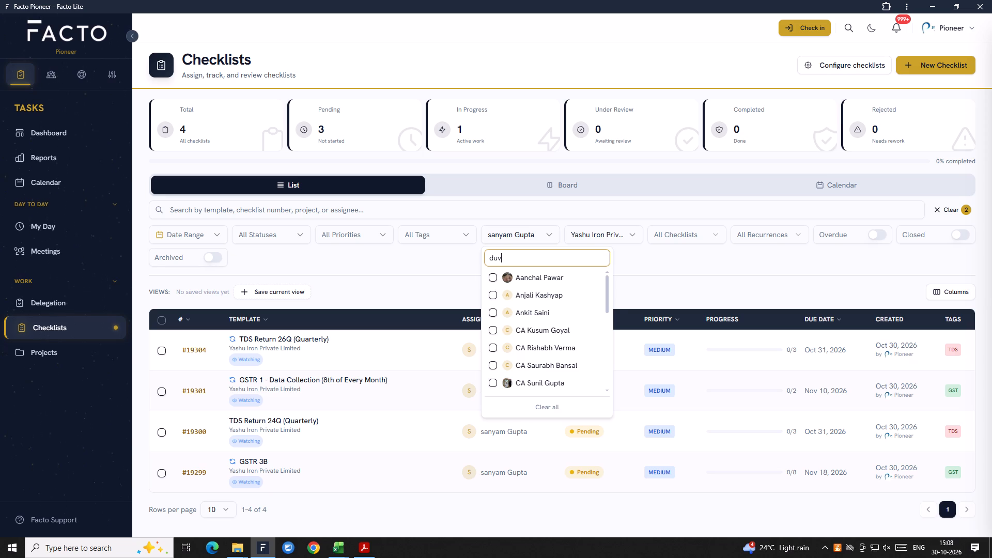
key(BackSpace)
key(BackSpace)
text(ivy)
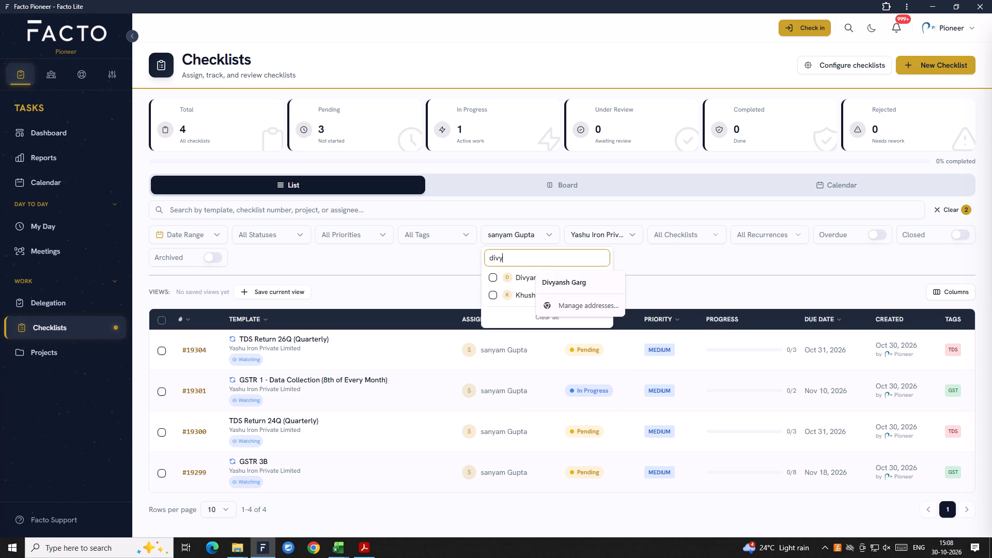
click(500, 278)
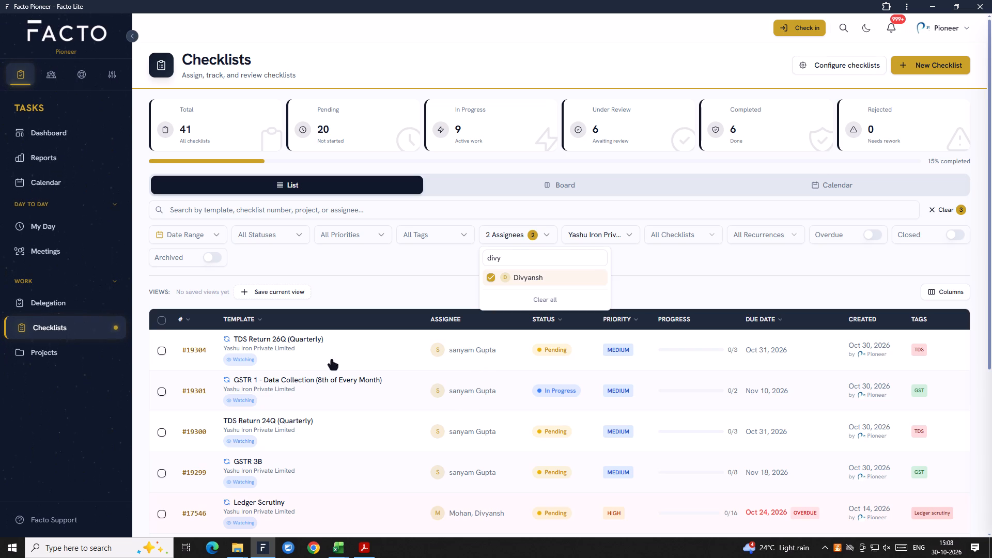
scroll(507, 395, down, 4)
scroll(492, 326, down, 1)
scroll(457, 383, down, 3)
scroll(474, 370, up, 10)
Clear the assignee search text and look through the full list of selectable assignees.
click(531, 261)
key(BackSpace)
key(BackSpace)
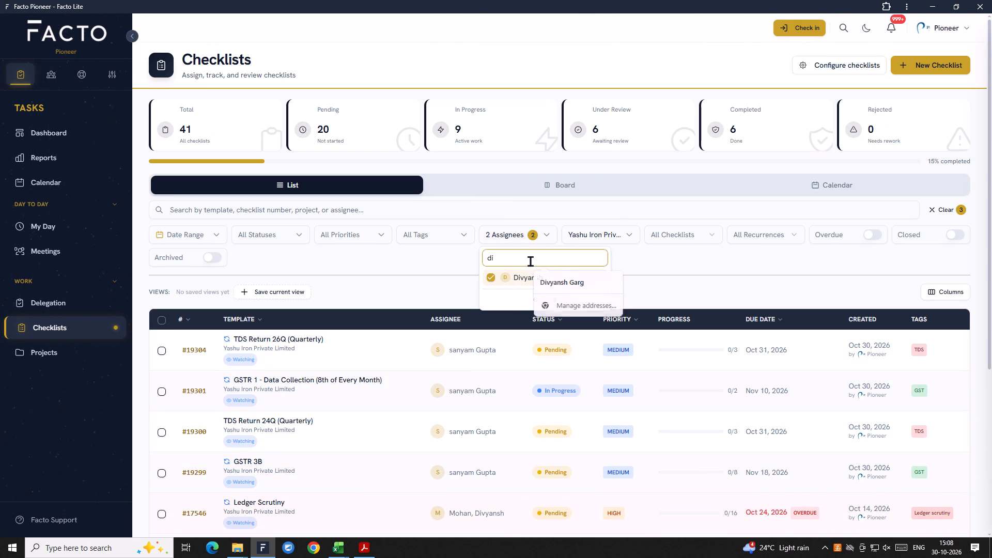
key(BackSpace)
key(BackSpace)
key(BackSpace)
scroll(536, 315, down, 3)
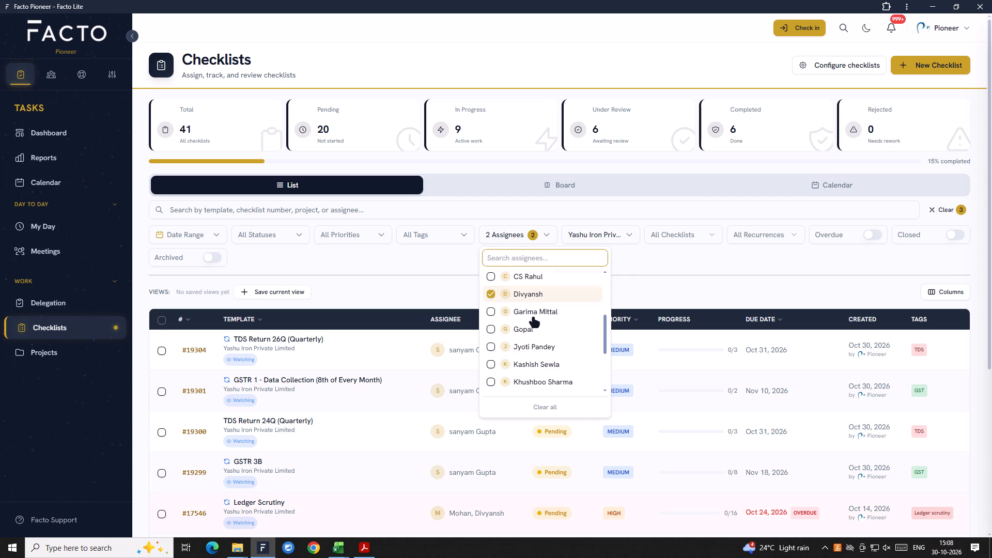
scroll(533, 324, down, 7)
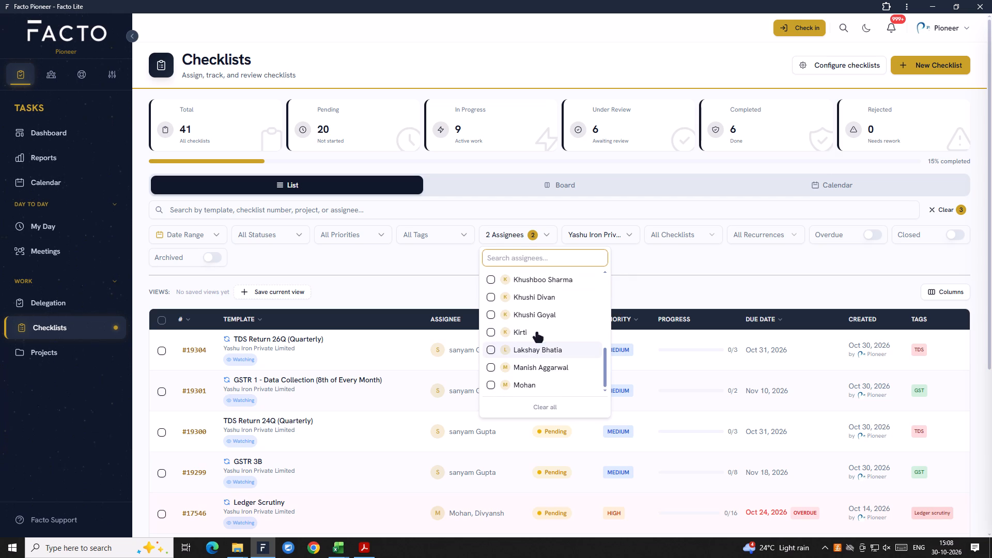
scroll(539, 303, up, 10)
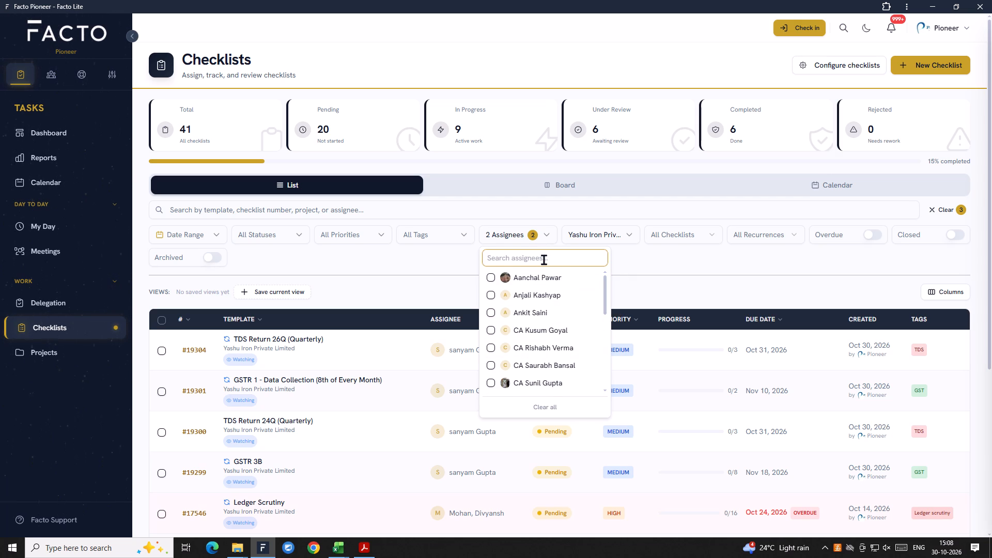
click(544, 260)
key(Escape)
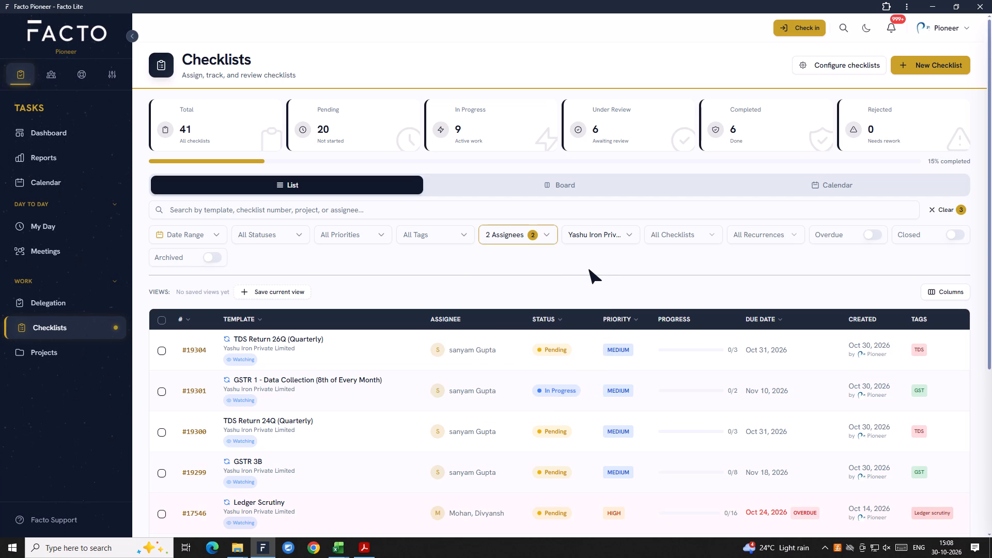
Clear all selected assignees from the Yashu Iron checklist filter.
click(542, 236)
scroll(533, 333, down, 3)
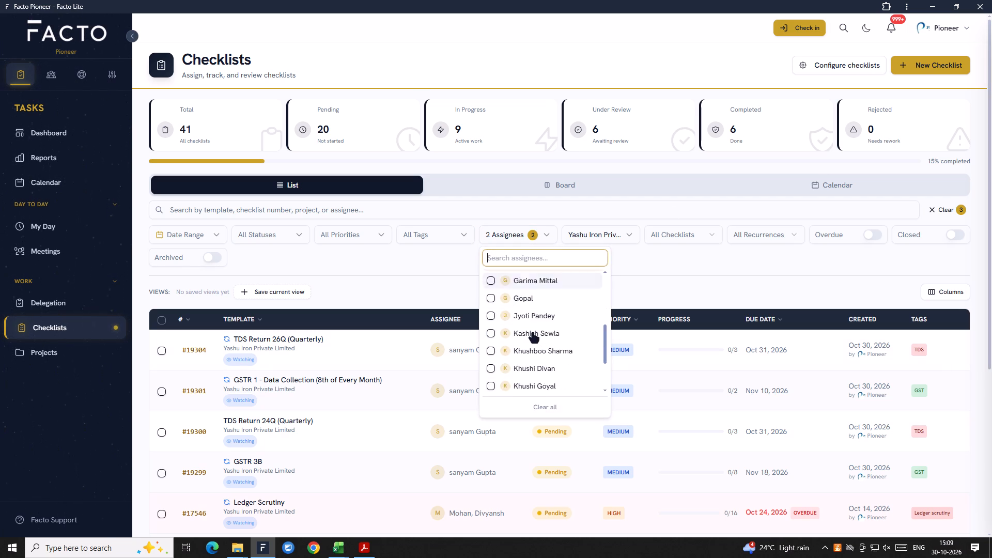
scroll(533, 334, down, 8)
click(546, 408)
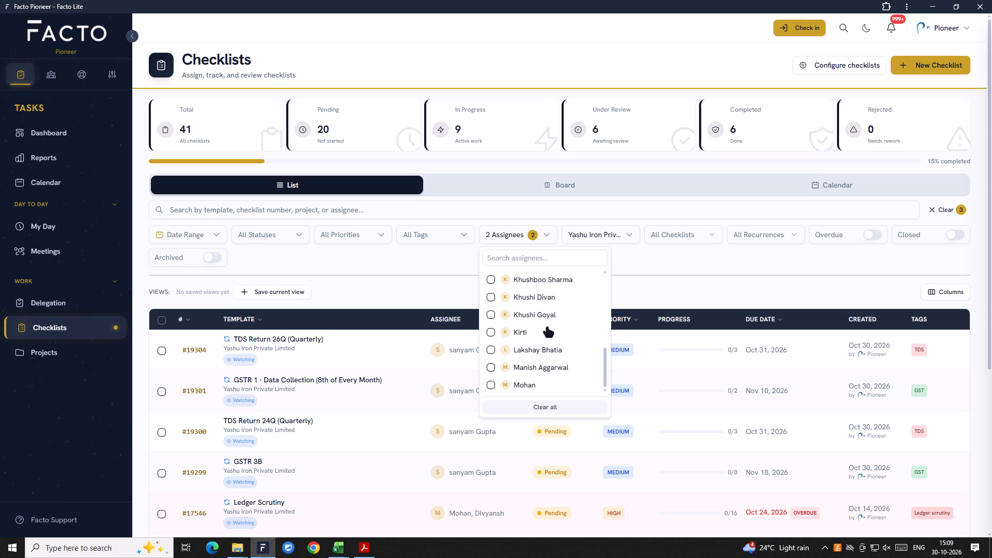
Filter the Yashu Iron checklists to Divyansh as the only assignee and look through their templates and due dates.
click(553, 235)
click(545, 236)
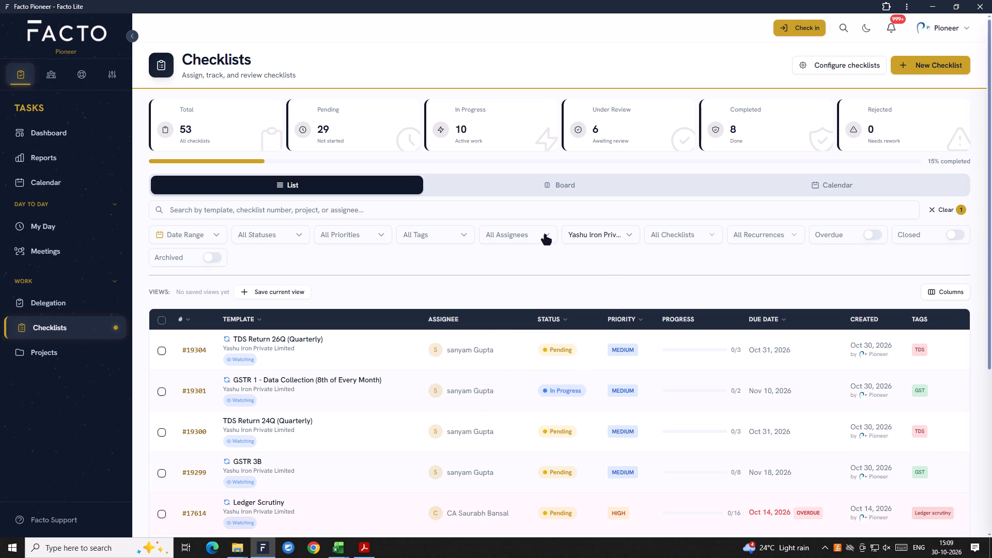
text(divy)
click(596, 281)
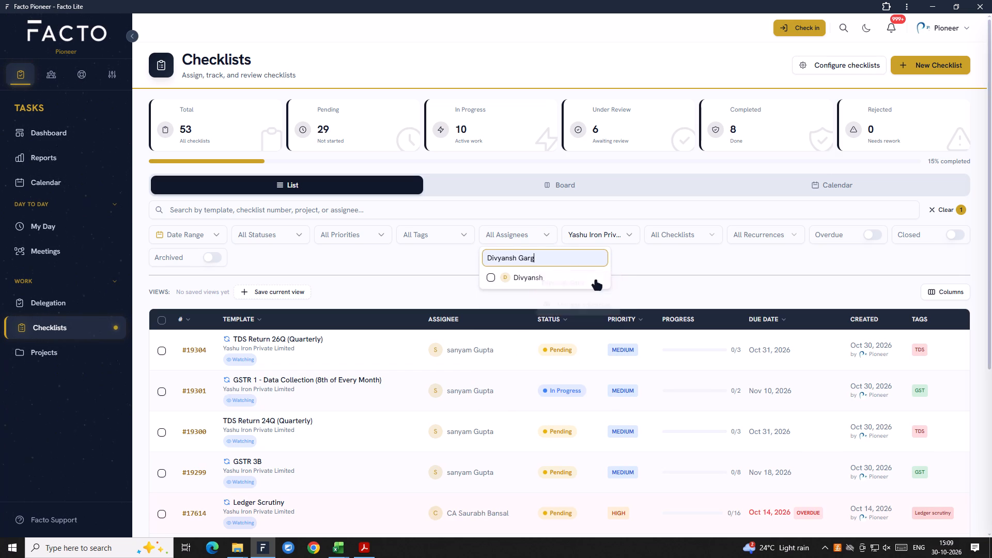
click(549, 277)
click(678, 289)
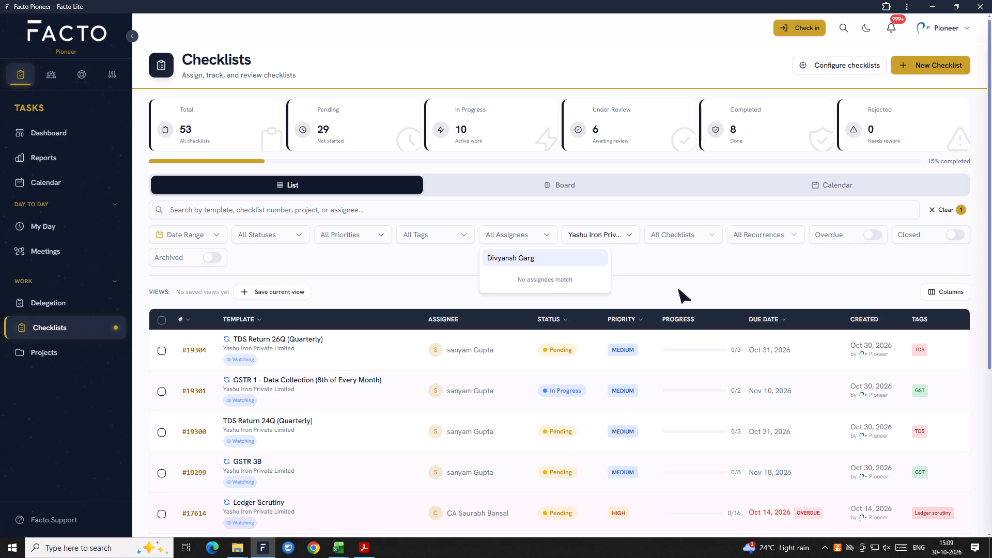
click(547, 231)
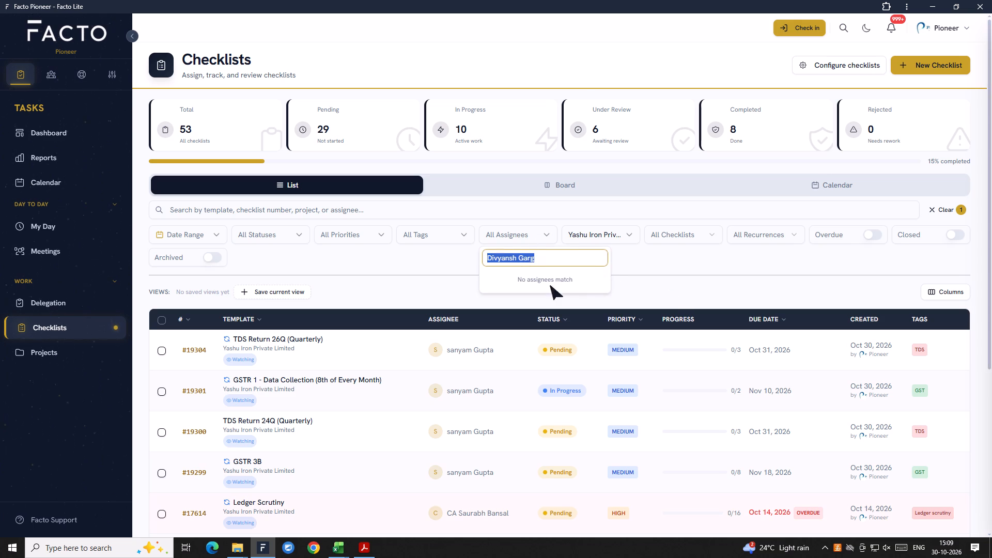
click(564, 256)
key(BackSpace)
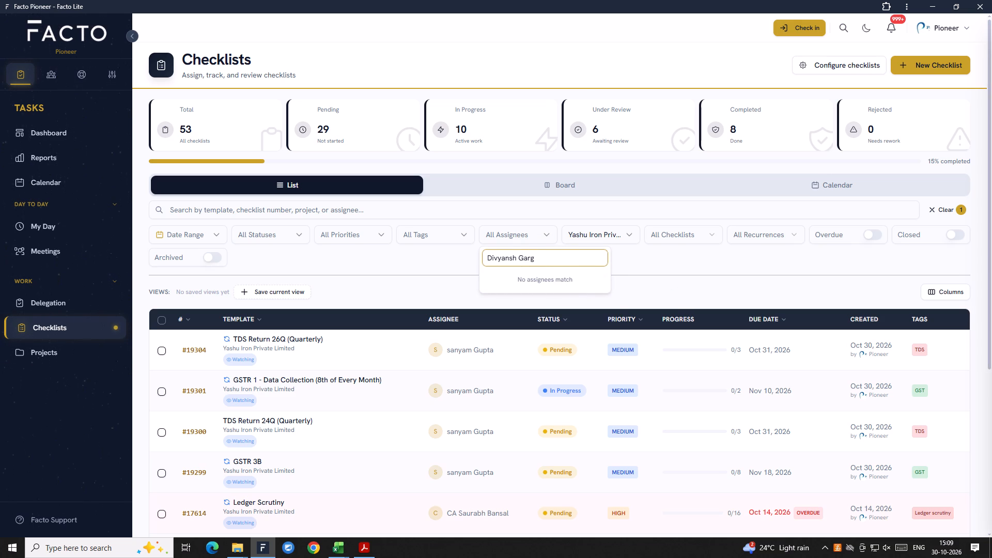
key(BackSpace)
key(BackSpace)
key(BackSpace)
key(BackSpace)
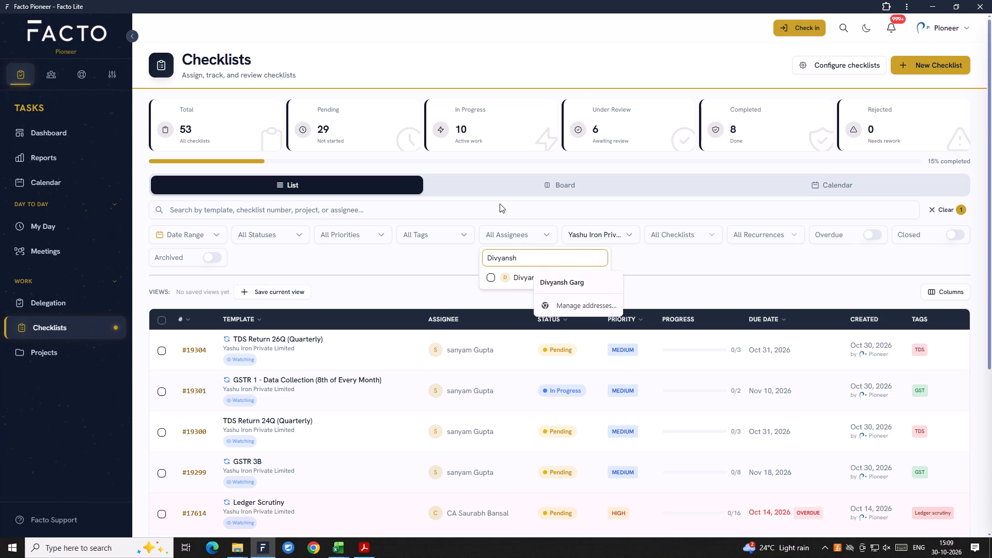
click(498, 276)
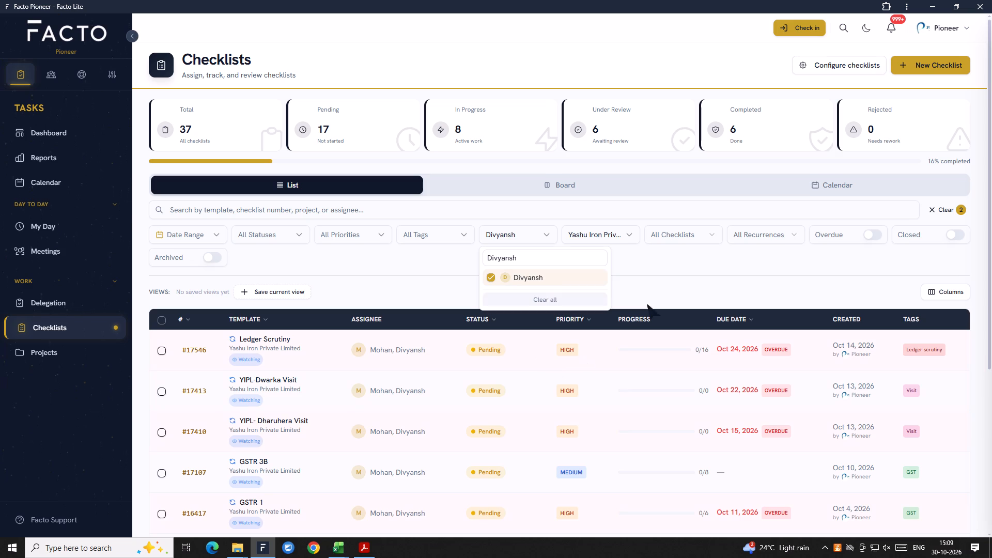
click(674, 288)
scroll(271, 390, down, 8)
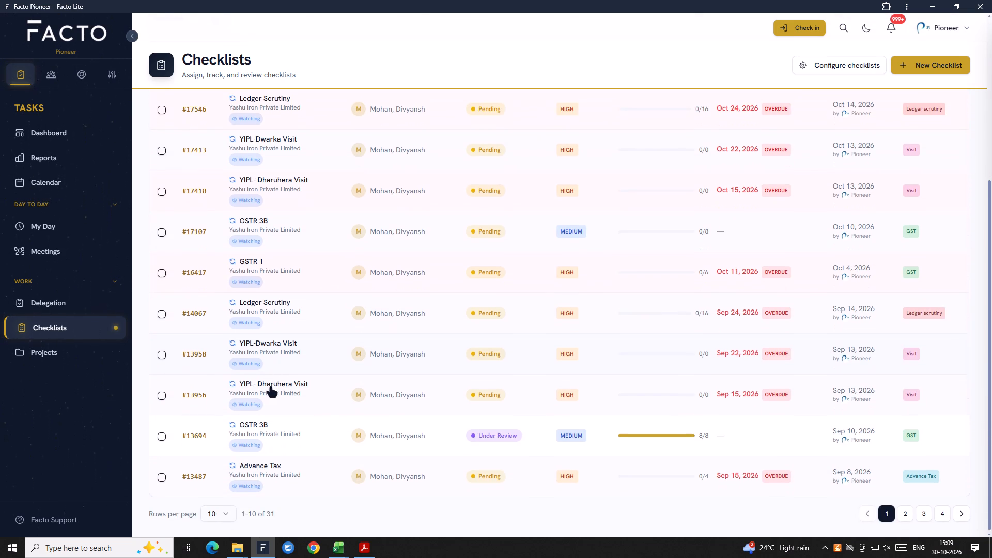
scroll(464, 384, up, 6)
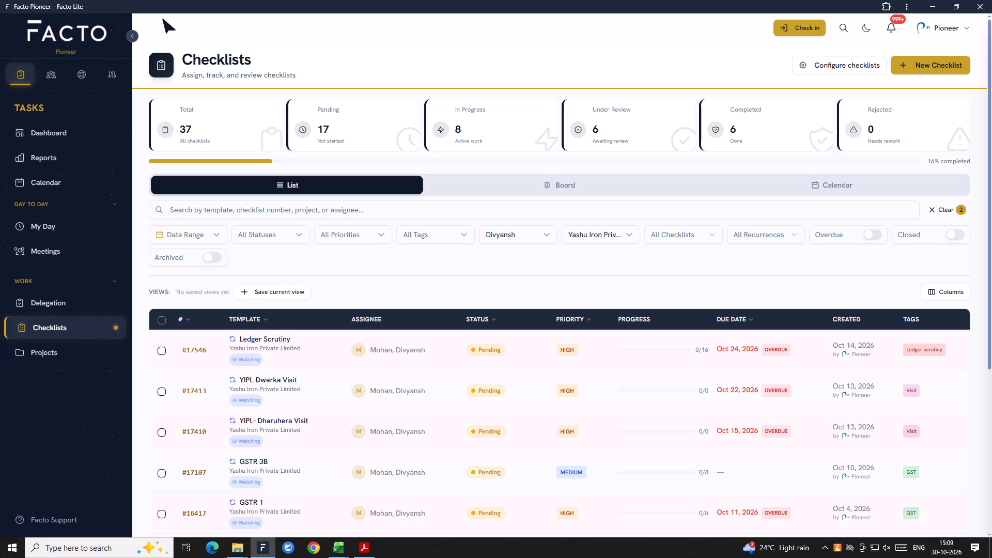
Reset the Checklists page filters and select only Sanyam as assignee across all projects, searching for "sany".
click(62, 328)
click(525, 231)
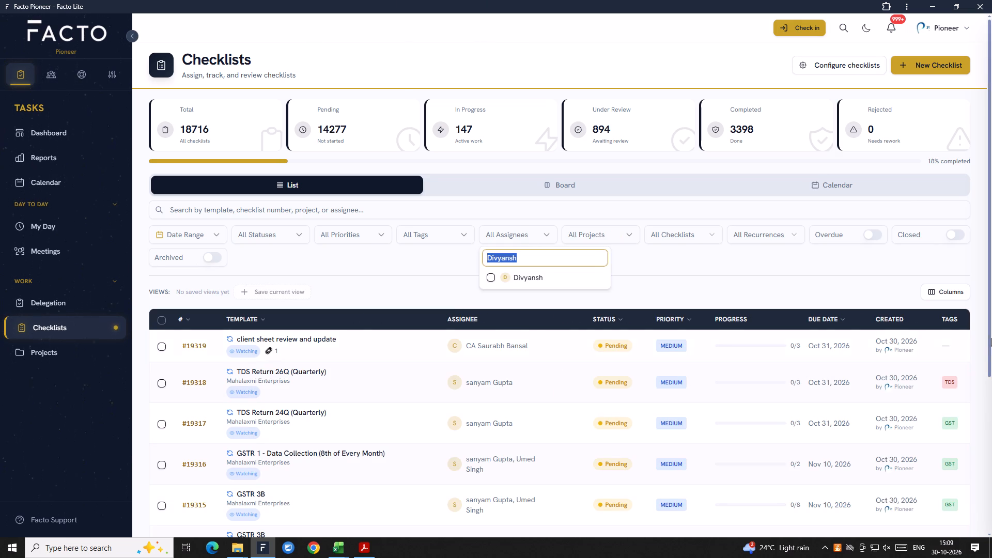
key(Return)
key(Return)
key(BackSpace)
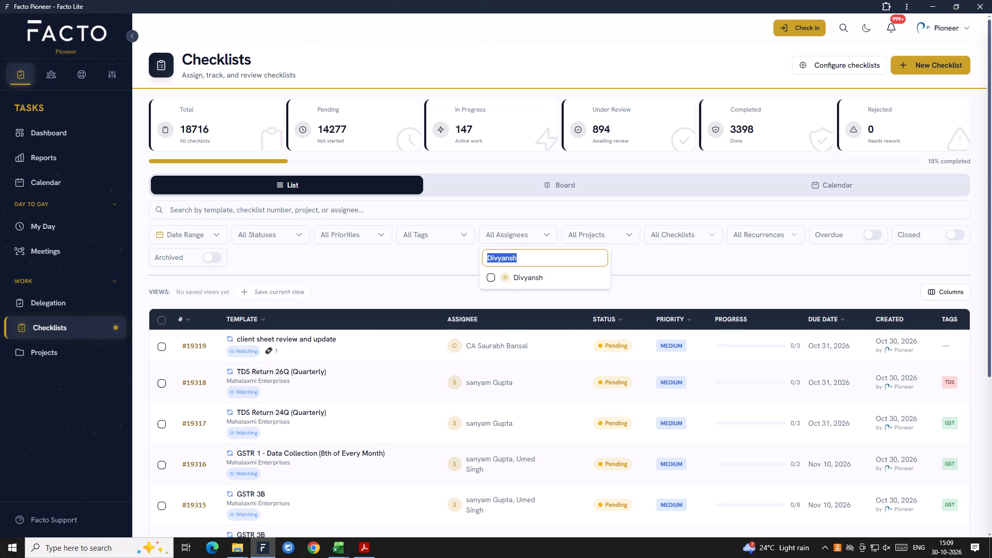
text(sam)
key(BackSpace)
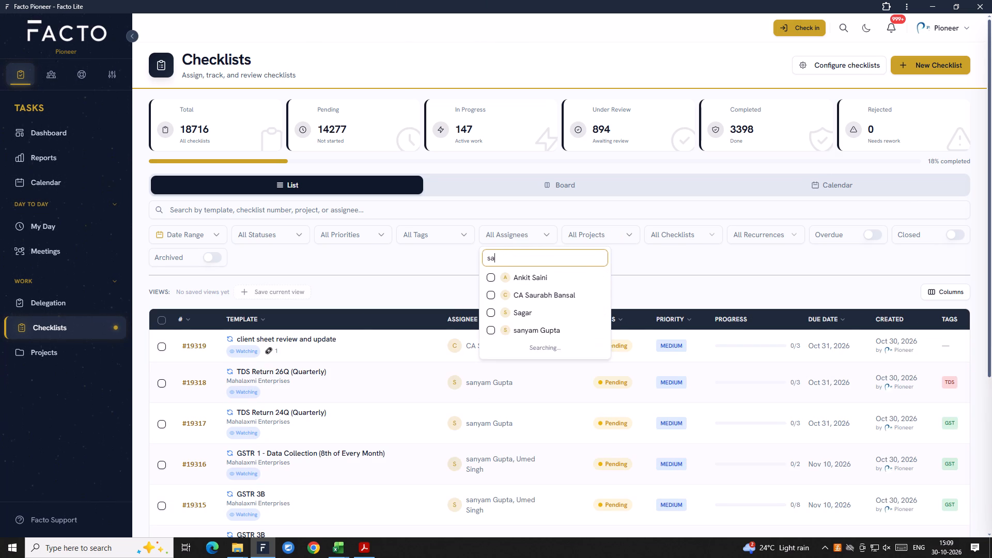
text(ny)
key(Return)
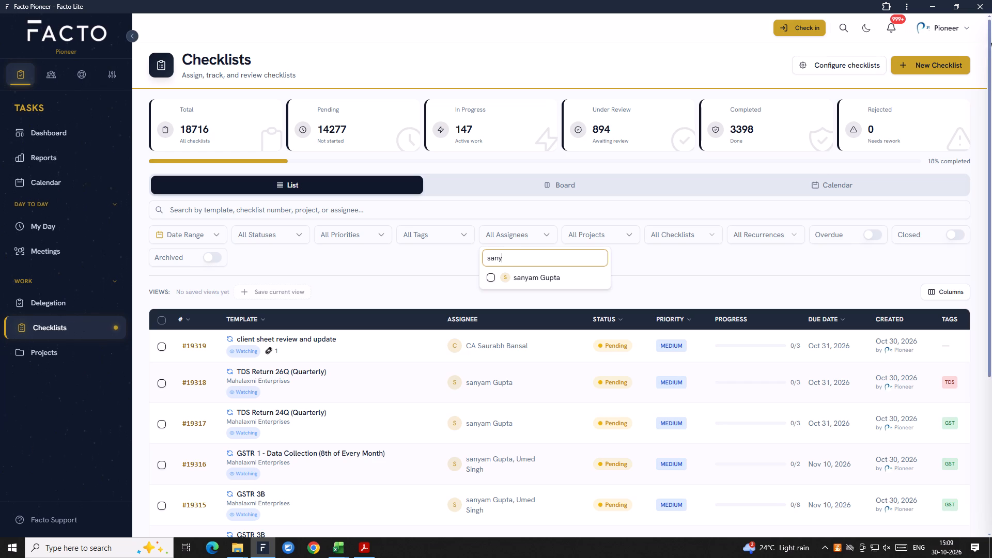
click(513, 278)
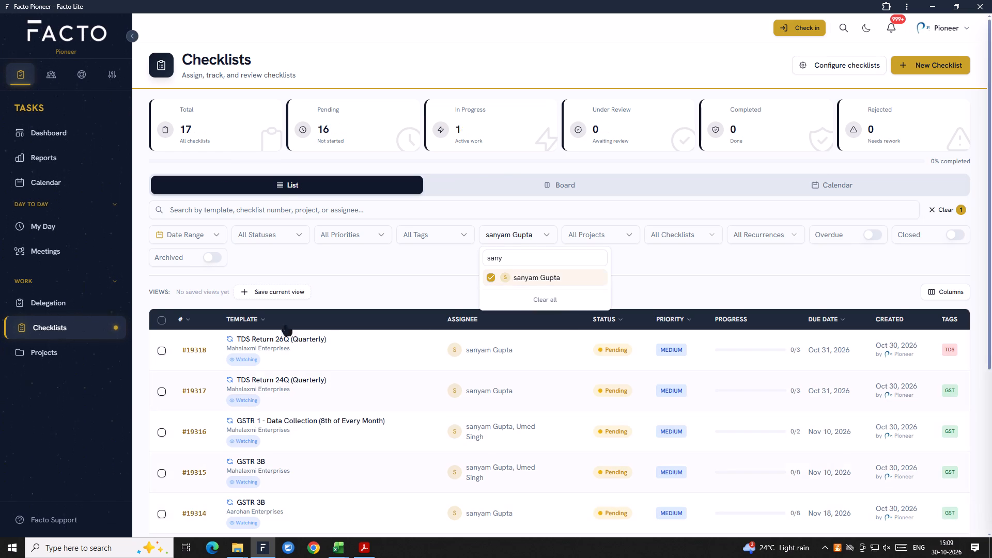
Look through Sanyam's checklists across projects, checking templates, co-assignees and due dates.
scroll(261, 322, down, 2)
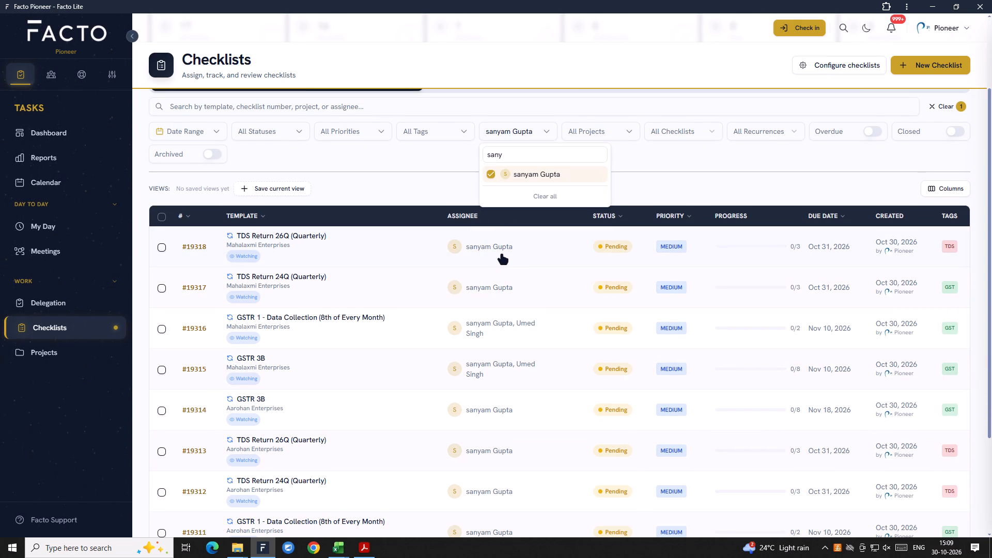
scroll(510, 337, down, 2)
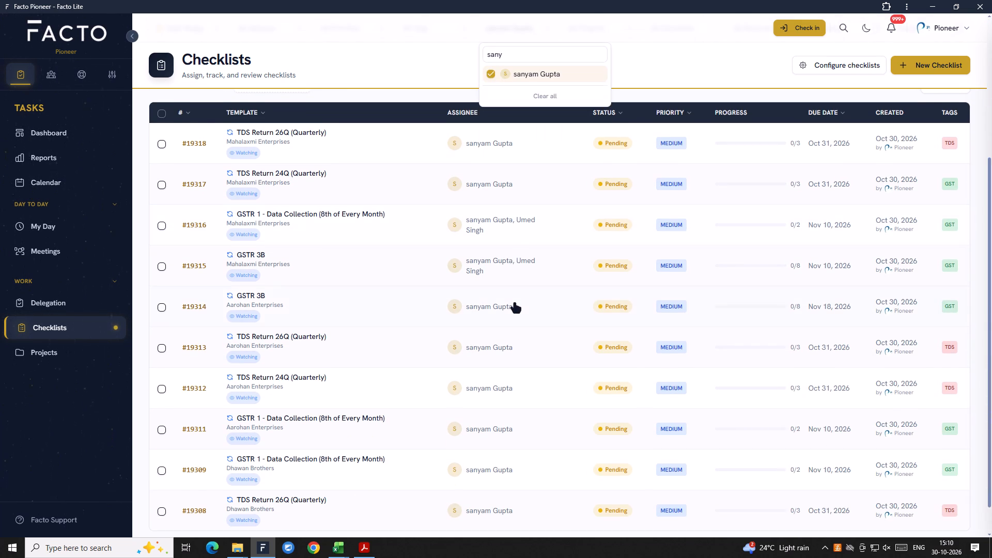
scroll(532, 265, down, 4)
scroll(525, 343, down, 3)
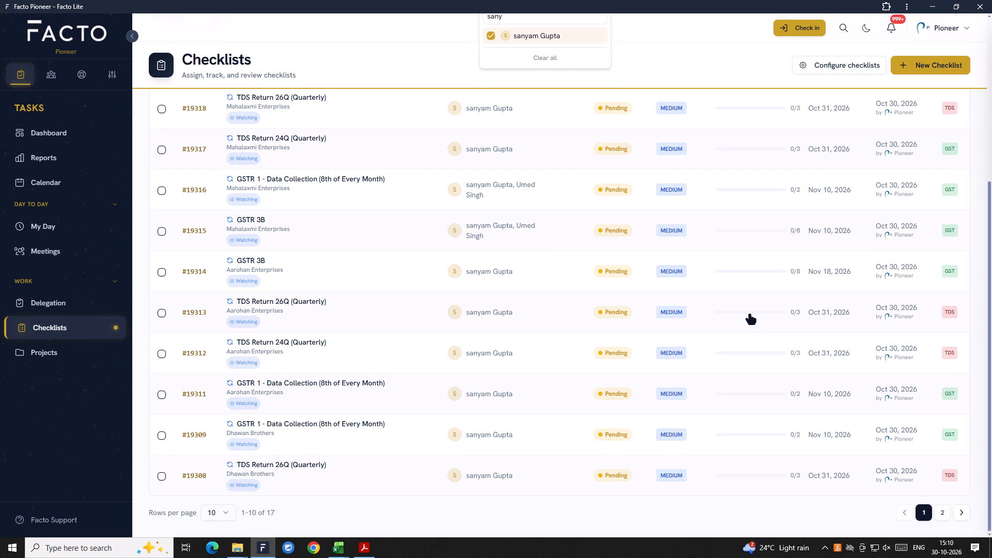
scroll(677, 303, up, 1)
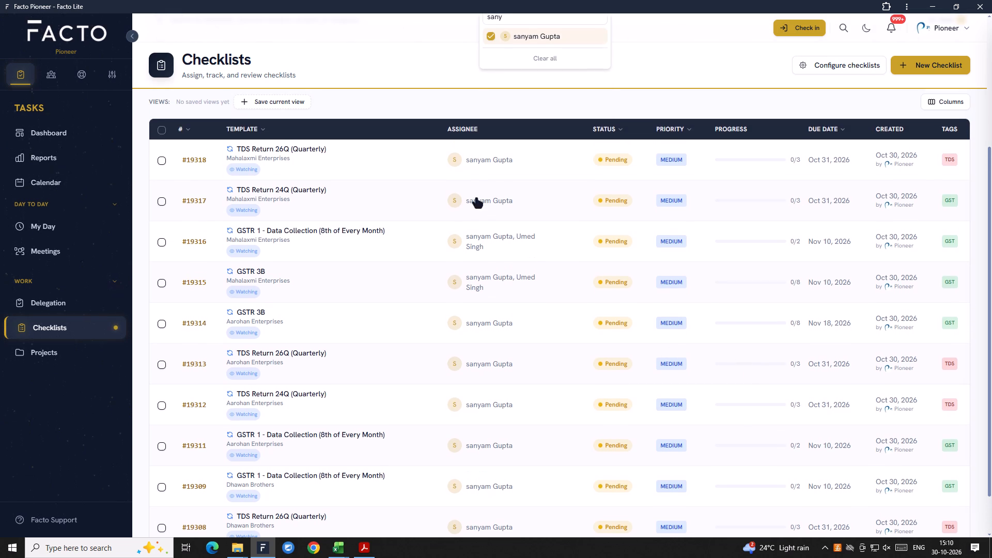
Open Sanyam's TDS Return 26Q (Quarterly) checklist for Mahalaxmi Enterprises, view its steps, and return to the checklist list.
click(476, 160)
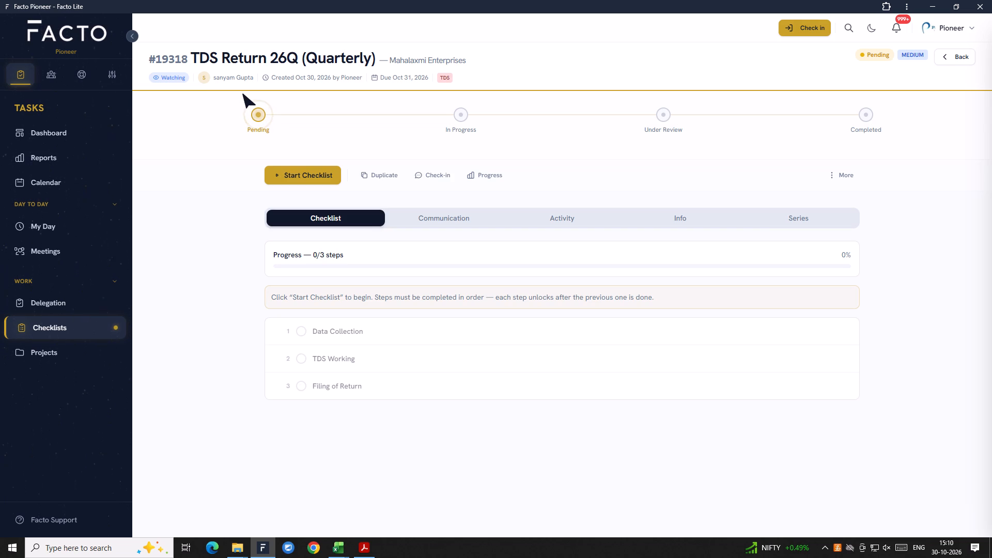
click(952, 54)
Set the checklist list to show 50 rows per page.
scroll(382, 395, down, 1)
scroll(258, 348, down, 2)
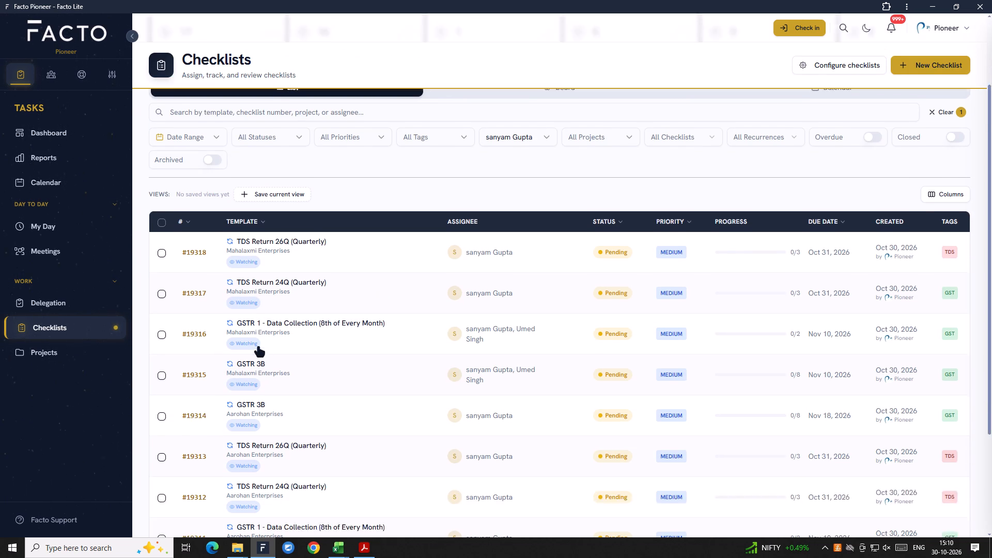
scroll(288, 335, down, 2)
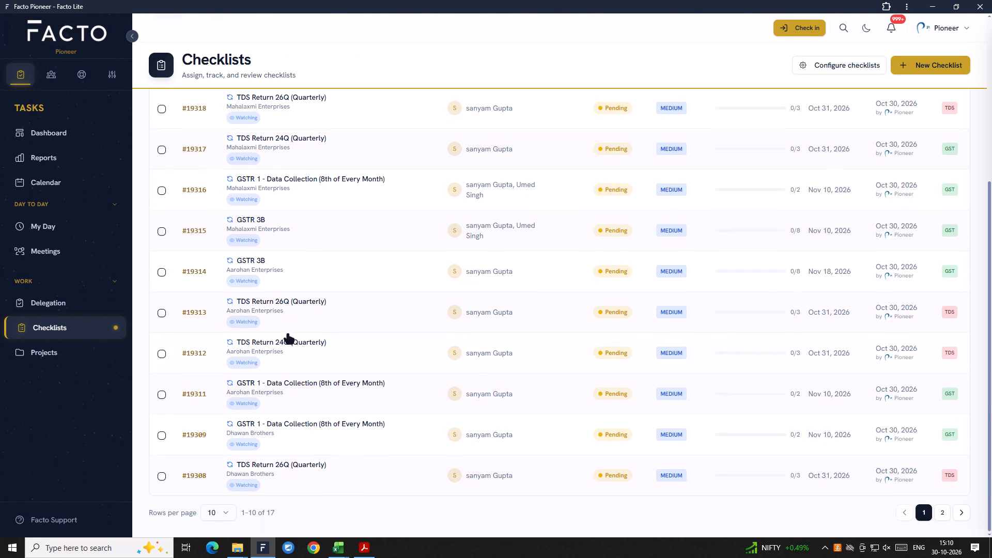
scroll(291, 340, down, 1)
scroll(384, 416, down, 1)
click(222, 519)
click(215, 495)
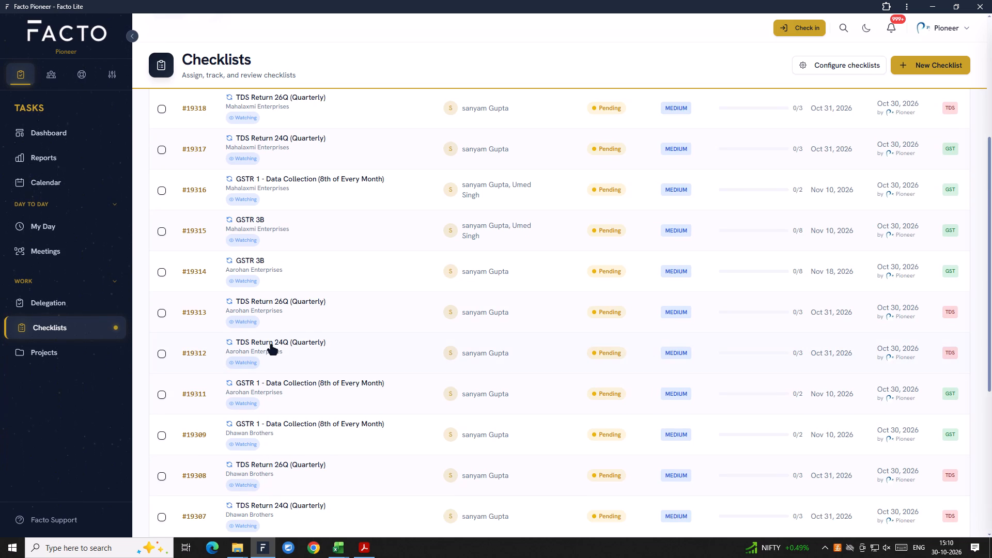
Review Sanyam's full checklist list, comparing the TDS and GST templates, client projects, assignees and due dates.
scroll(274, 368, down, 4)
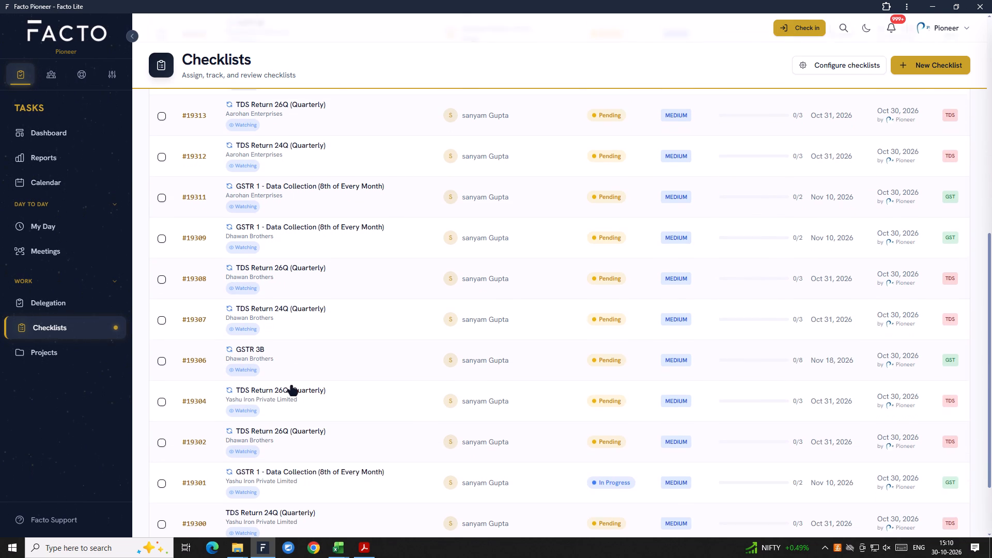
scroll(307, 394, down, 2)
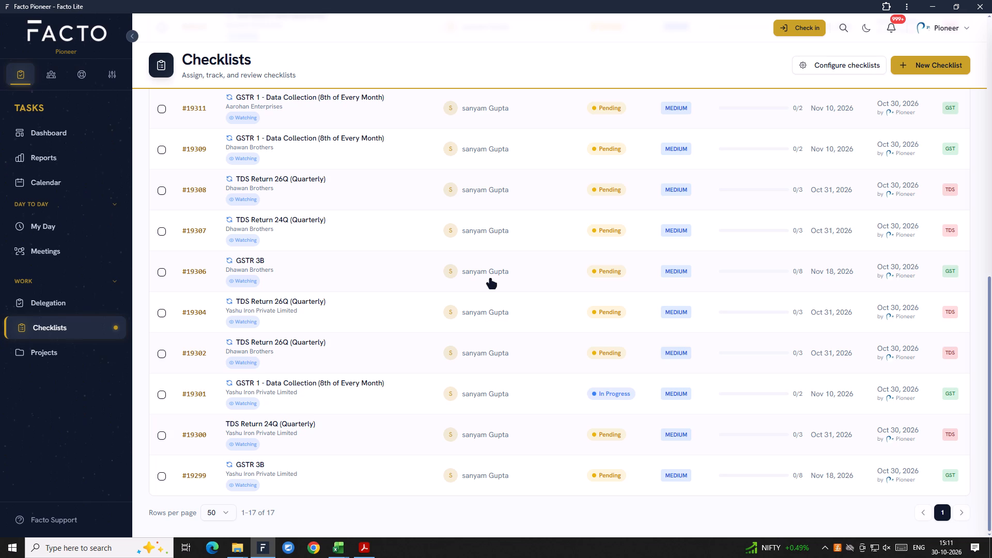
scroll(490, 280, up, 2)
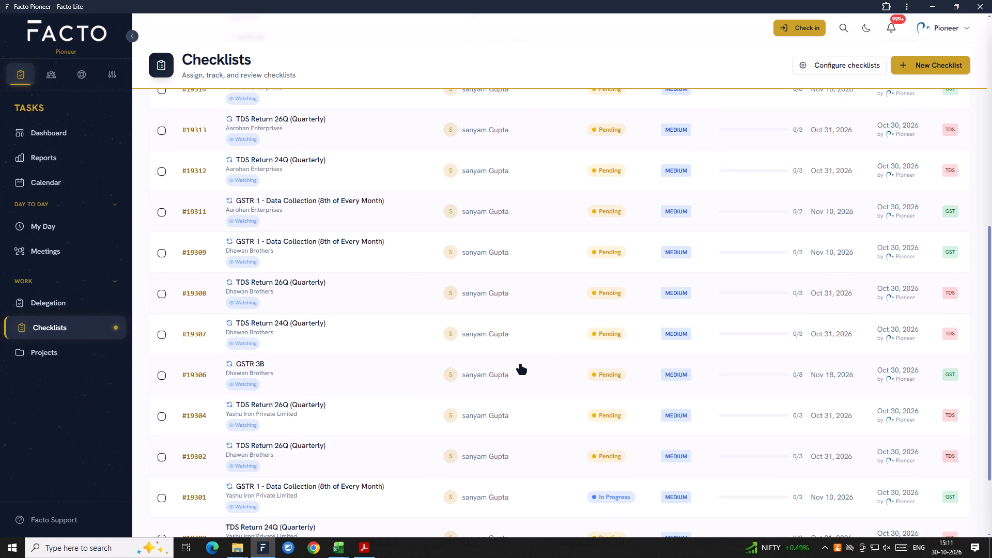
scroll(520, 365, up, 2)
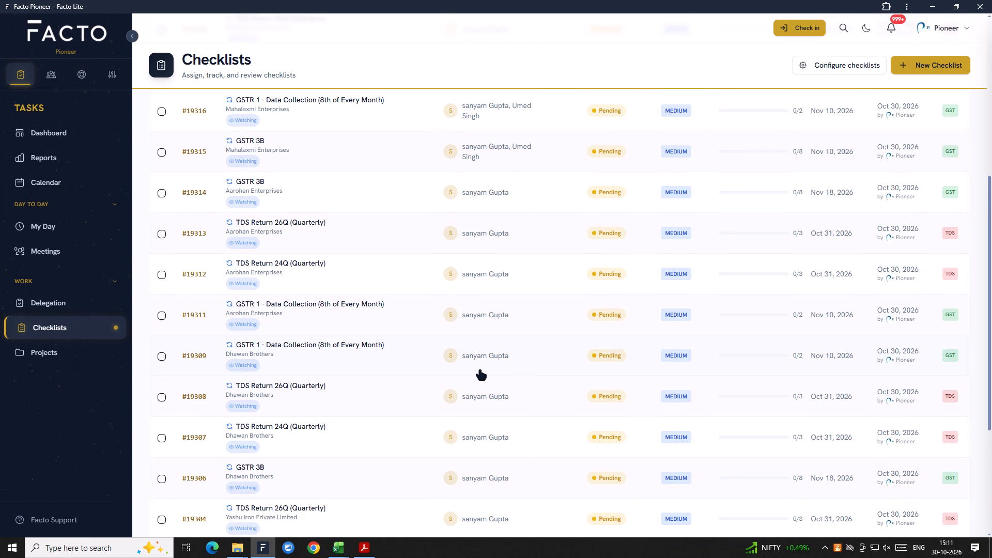
scroll(480, 371, down, 8)
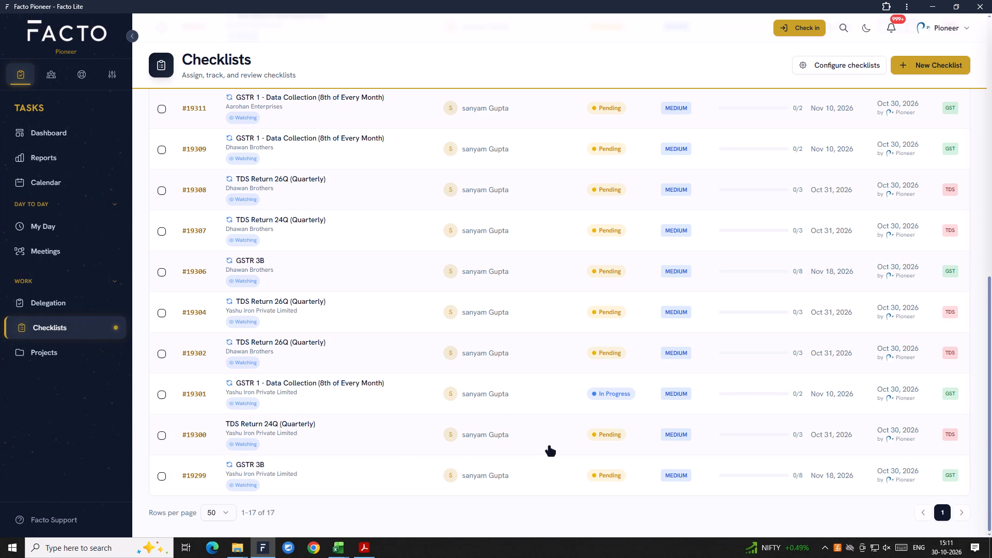
scroll(549, 447, up, 10)
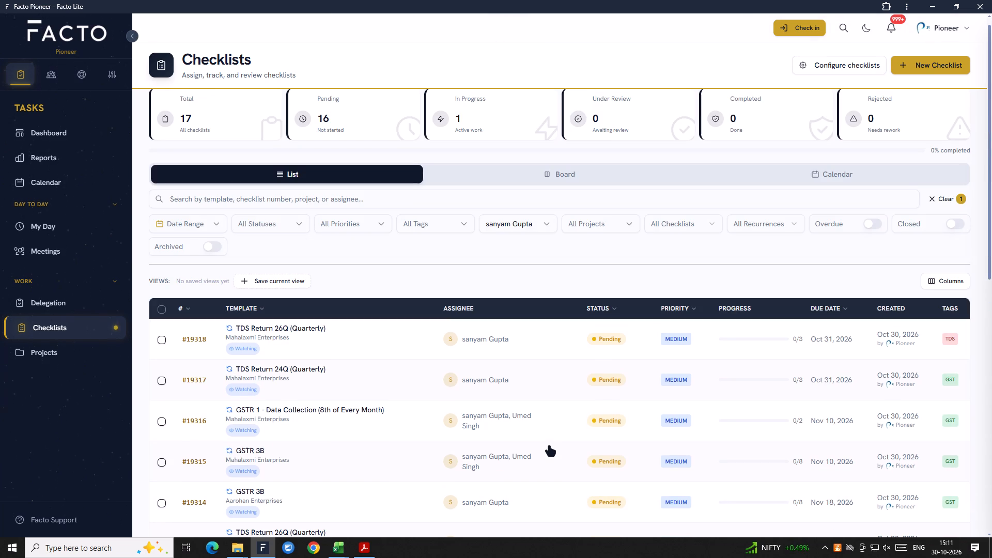
scroll(342, 414, down, 2)
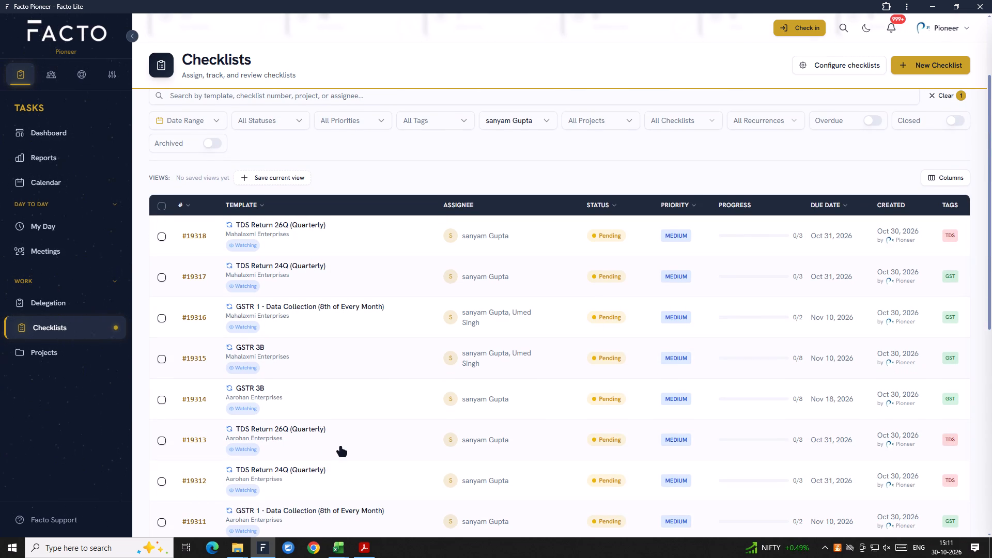
scroll(340, 447, up, 3)
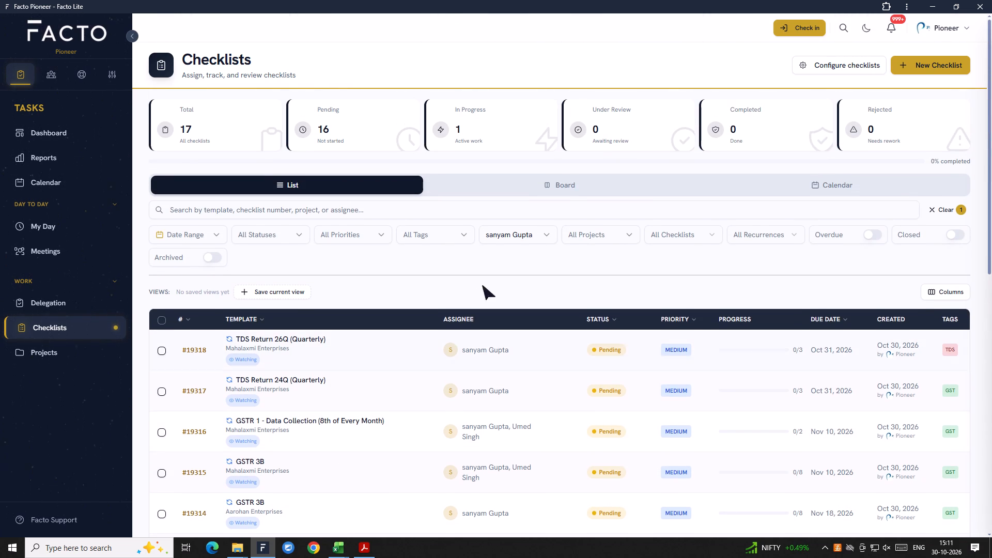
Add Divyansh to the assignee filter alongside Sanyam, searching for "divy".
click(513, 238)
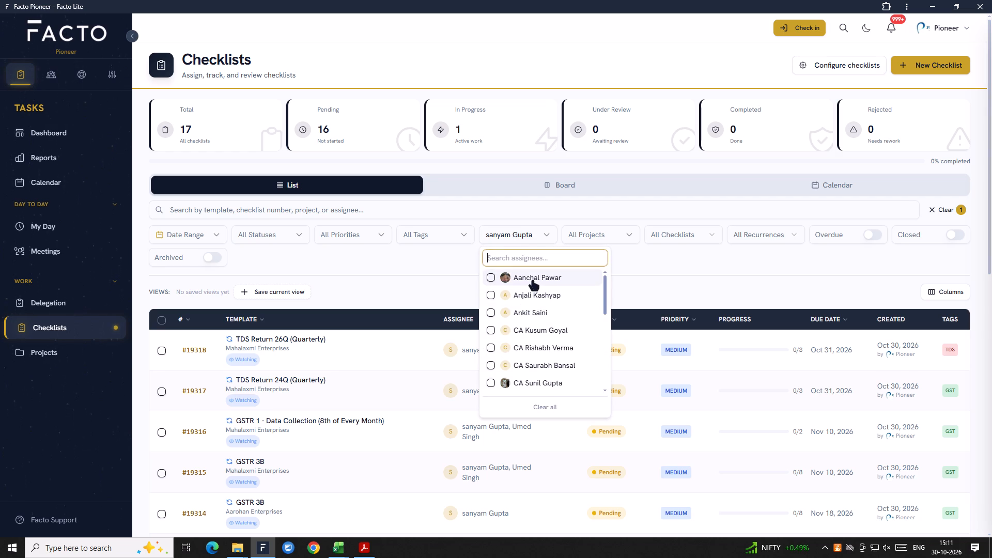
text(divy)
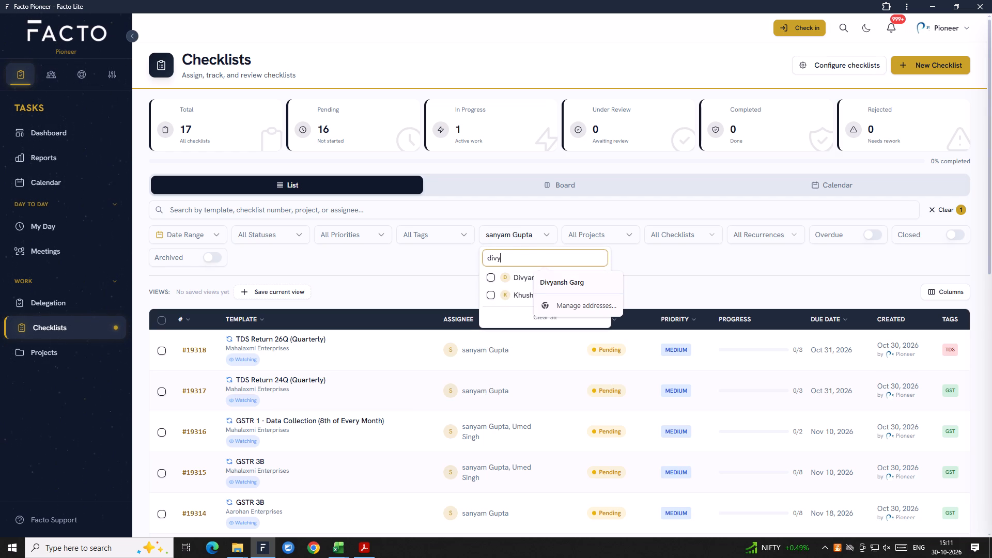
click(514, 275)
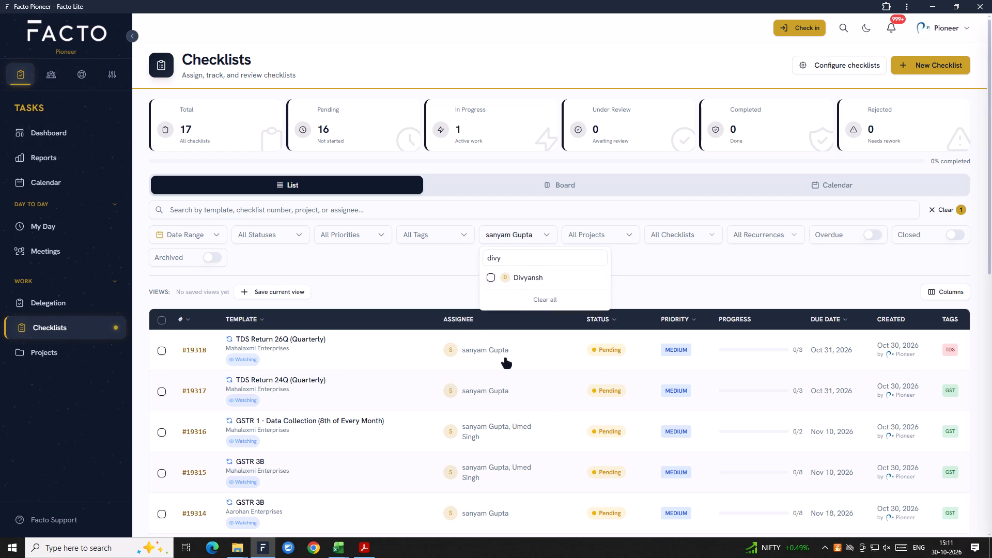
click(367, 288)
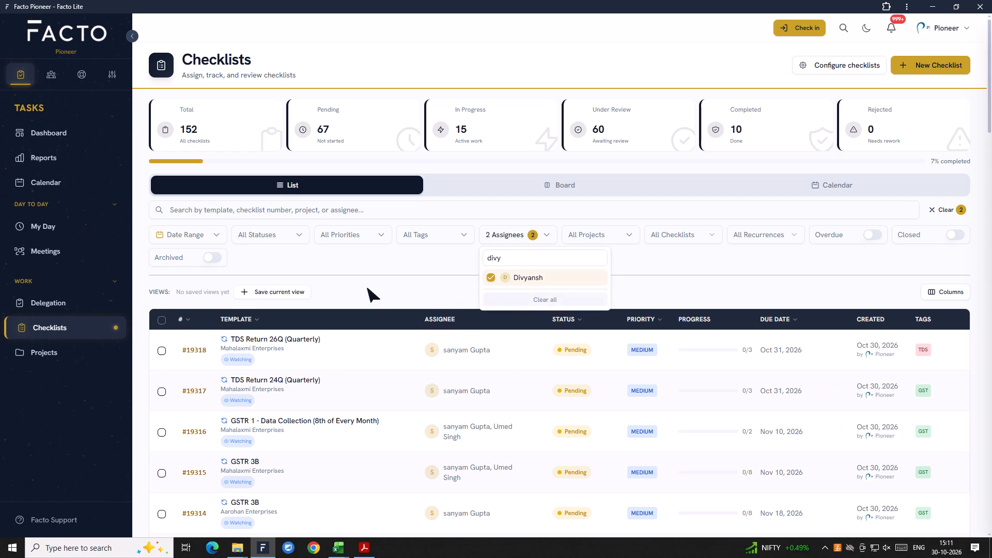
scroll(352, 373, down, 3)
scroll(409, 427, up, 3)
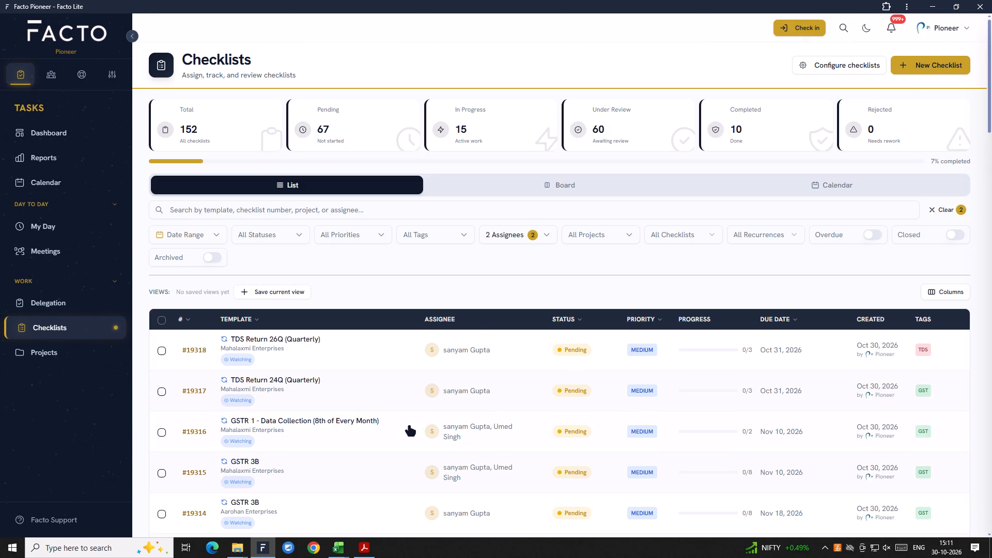
Clear all selected assignees and filter the checklists to Divyansh only.
click(523, 240)
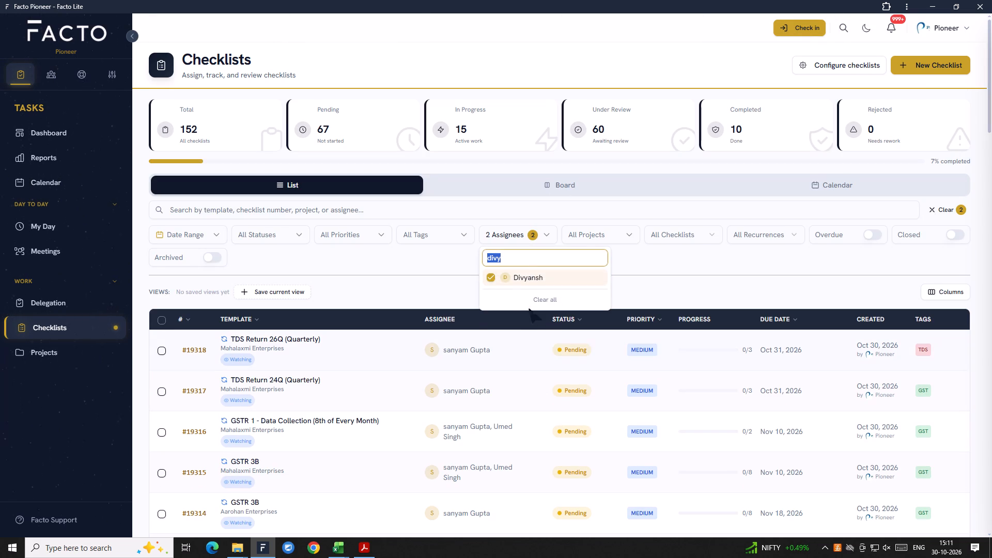
click(532, 306)
click(533, 302)
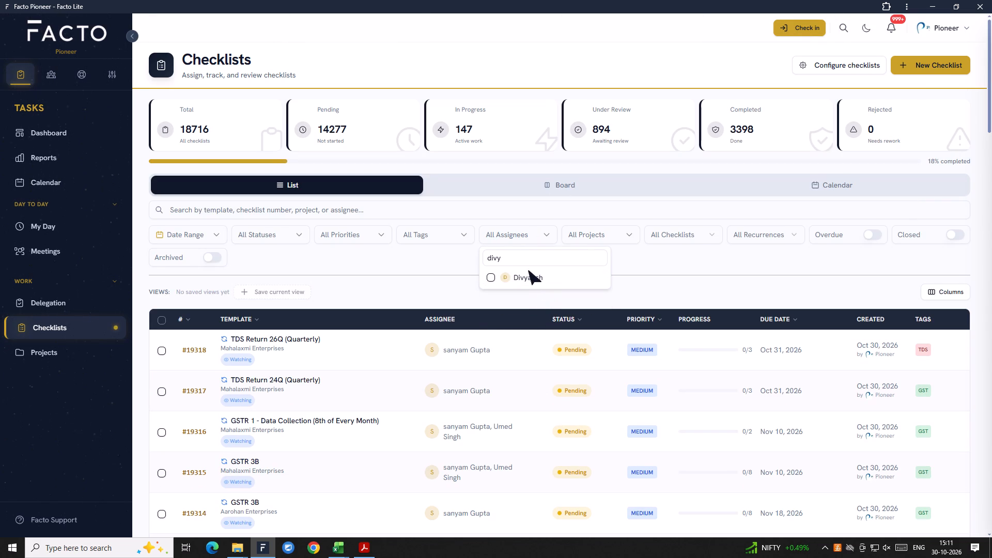
click(524, 276)
click(379, 281)
scroll(378, 316, down, 2)
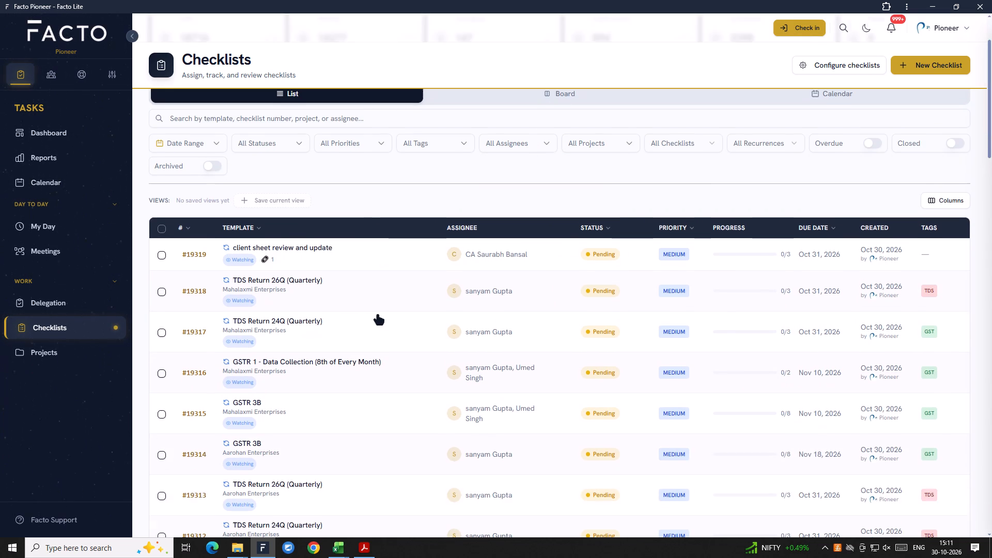
Filter Divyansh's checklists to the project Yashu Iron Private Limited, searching for "yashu".
scroll(379, 316, up, 1)
click(579, 185)
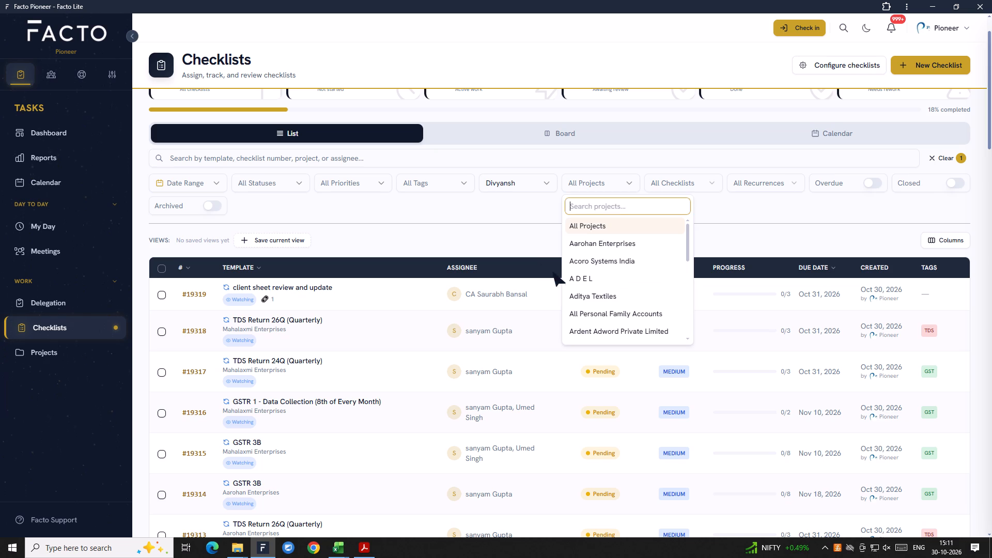
key(y)
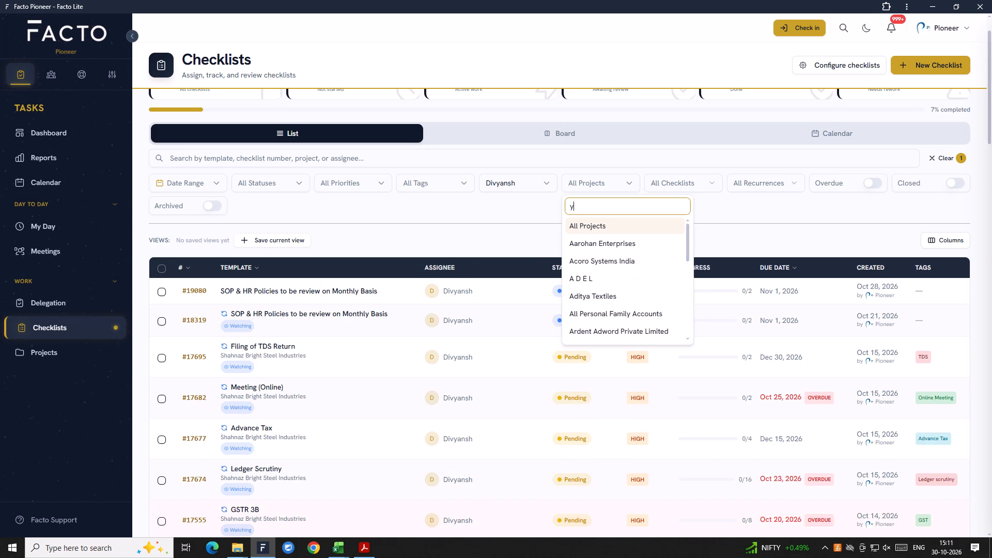
text(ashu)
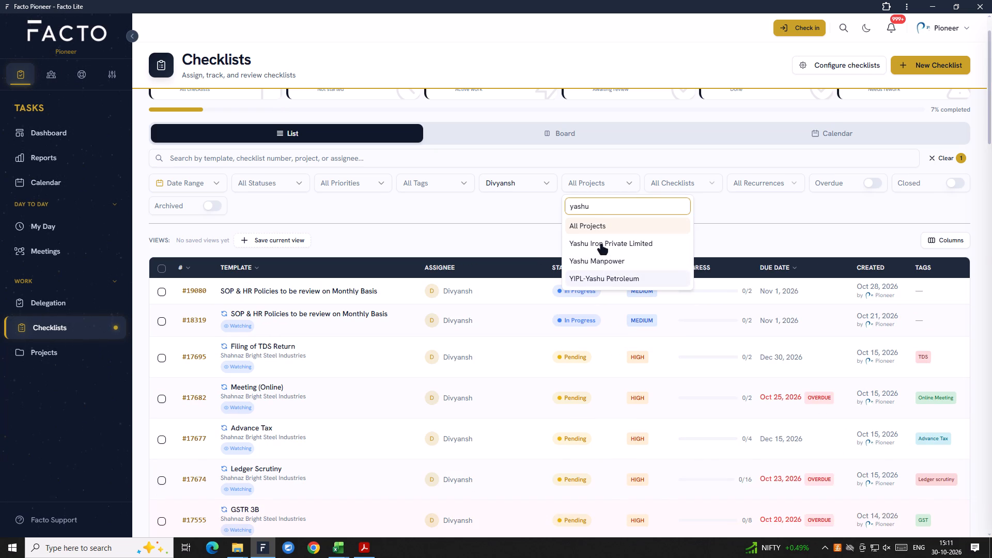
click(602, 244)
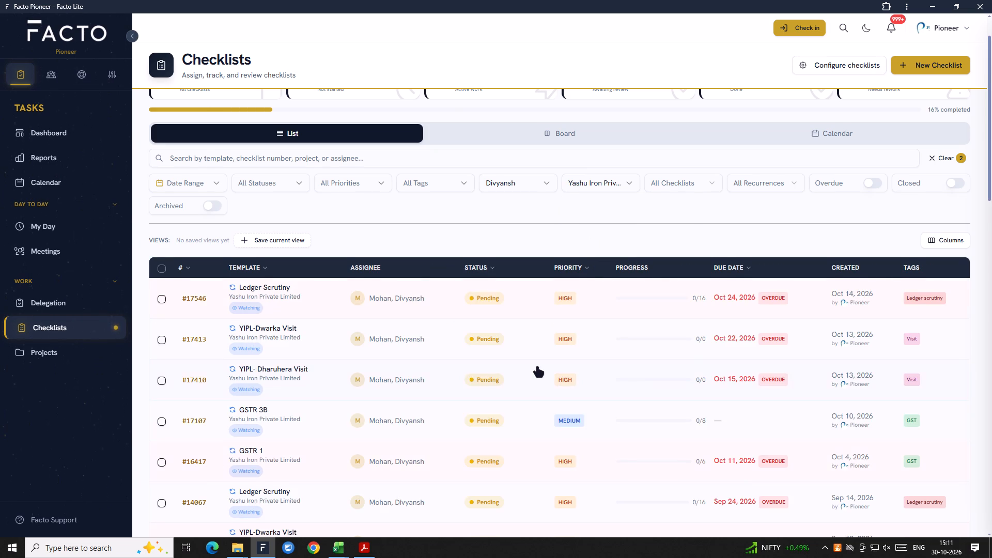
Open the latest Yashu Iron Ledger Scrutiny checklist, #17546, and examine its info, including assignees, recurrence, watchers and reviewers.
scroll(537, 368, down, 2)
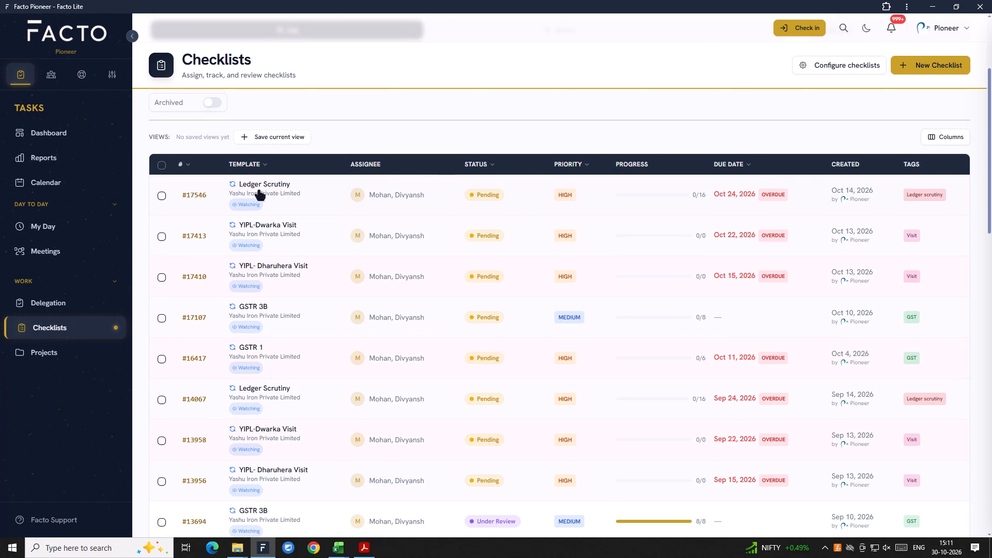
click(395, 203)
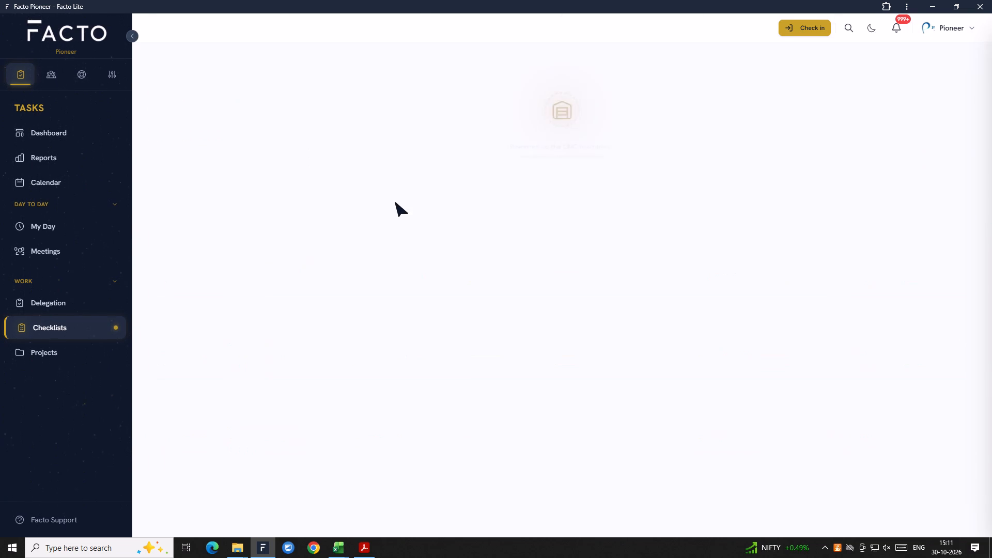
click(768, 223)
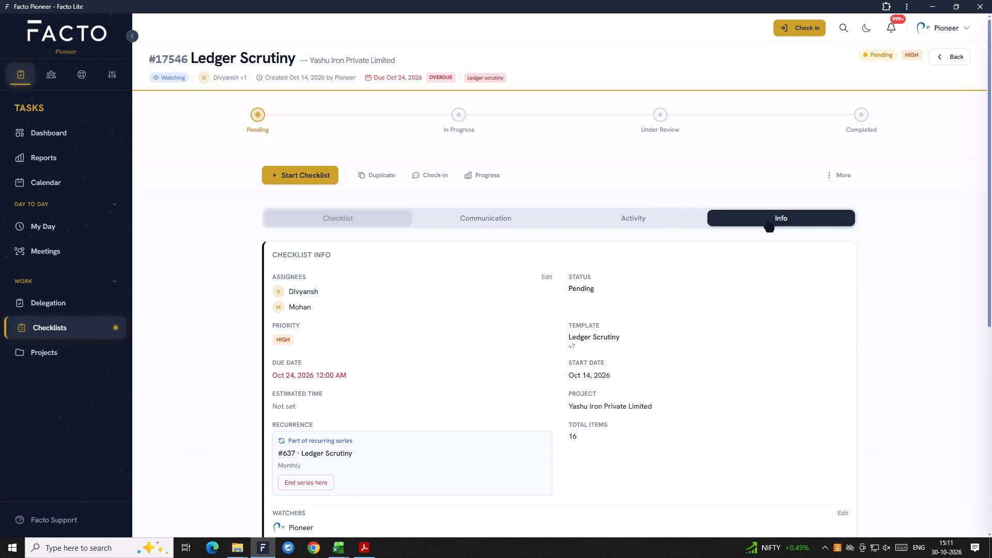
scroll(322, 378, down, 2)
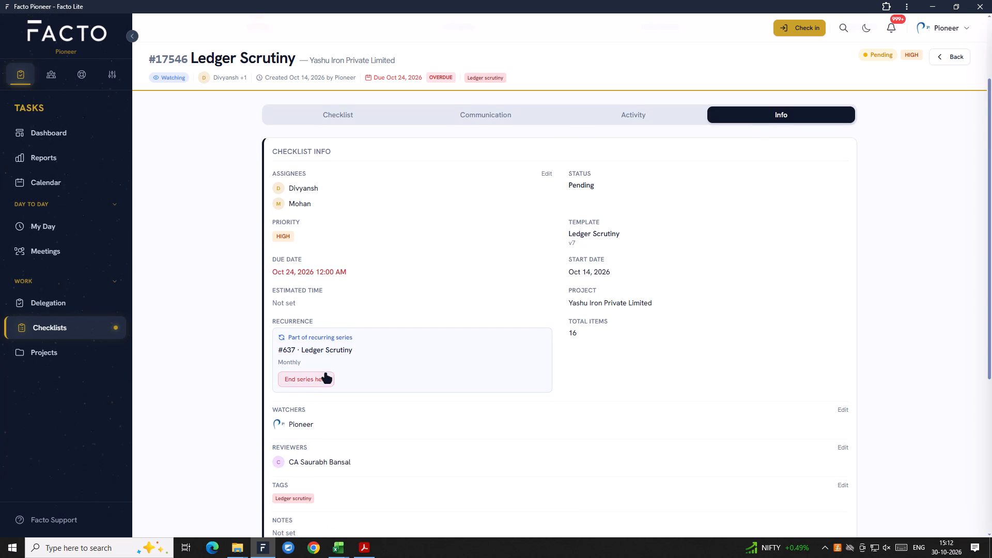
scroll(324, 391, down, 3)
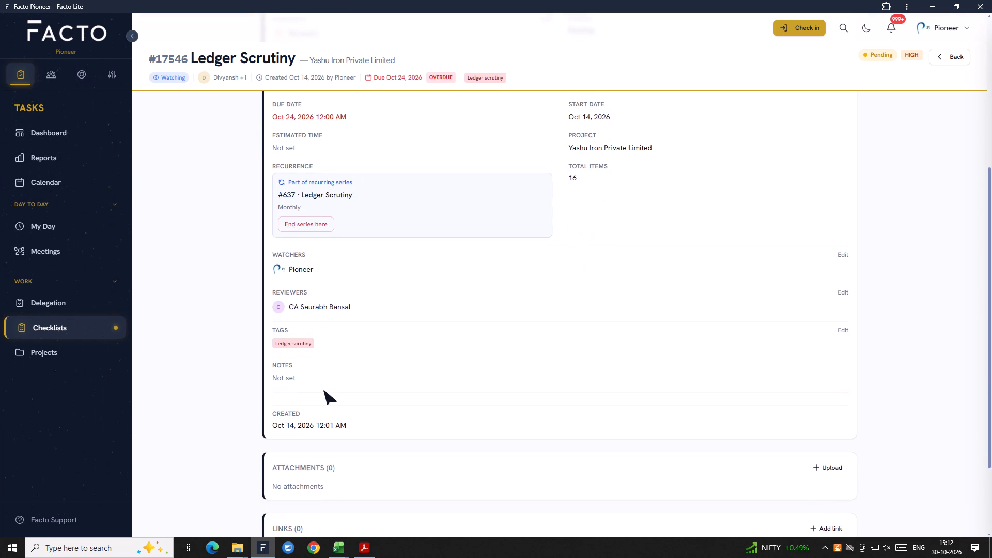
Add Sanyam as an assignee of Ledger Scrutiny checklist #17546, searching users for "sany", save, and return to the checklists list.
scroll(324, 391, down, 2)
scroll(326, 404, up, 7)
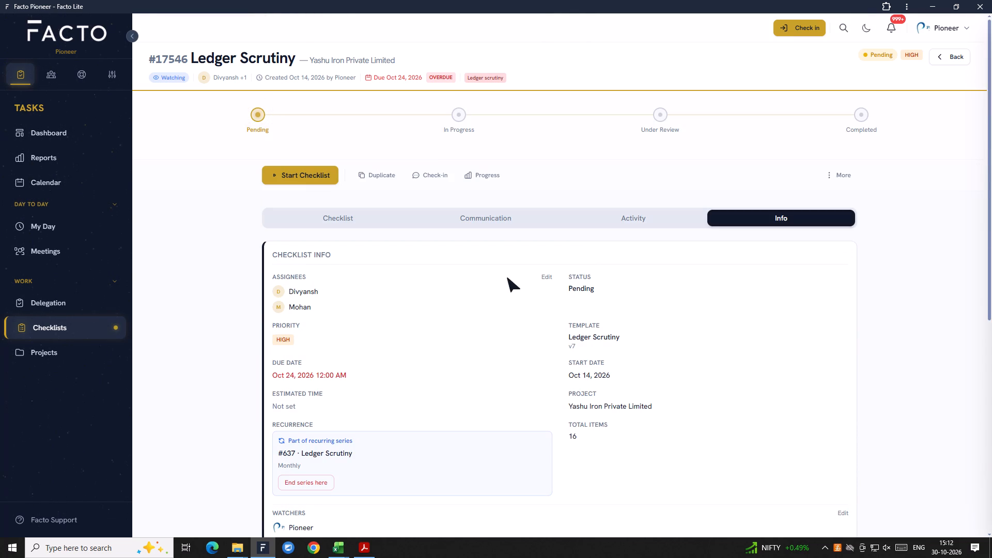
click(538, 275)
click(543, 276)
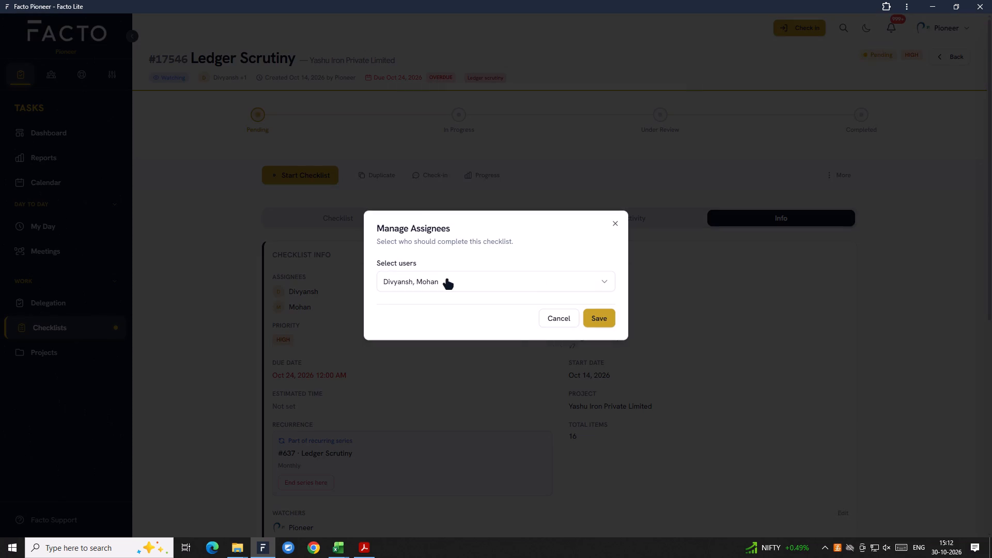
click(447, 280)
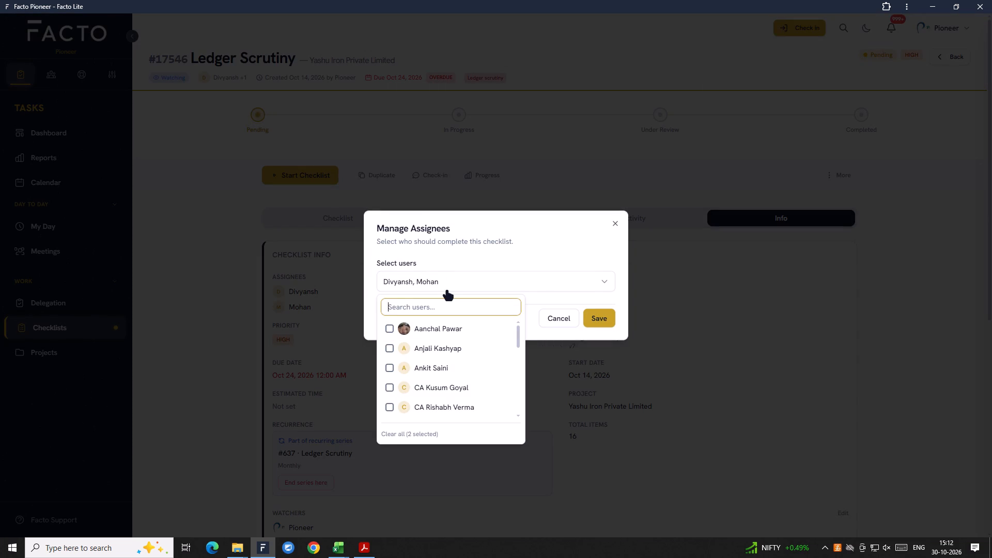
text(sany)
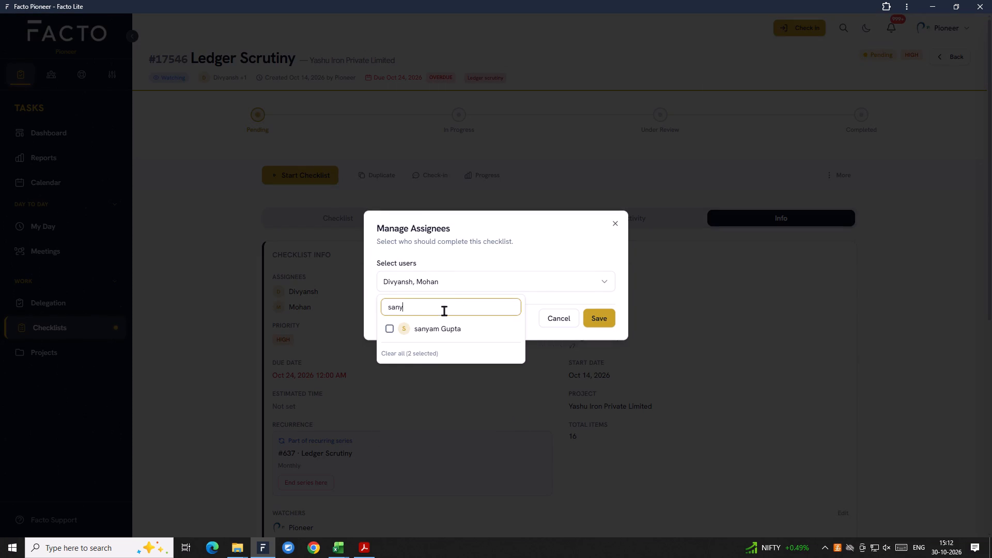
click(432, 330)
click(607, 318)
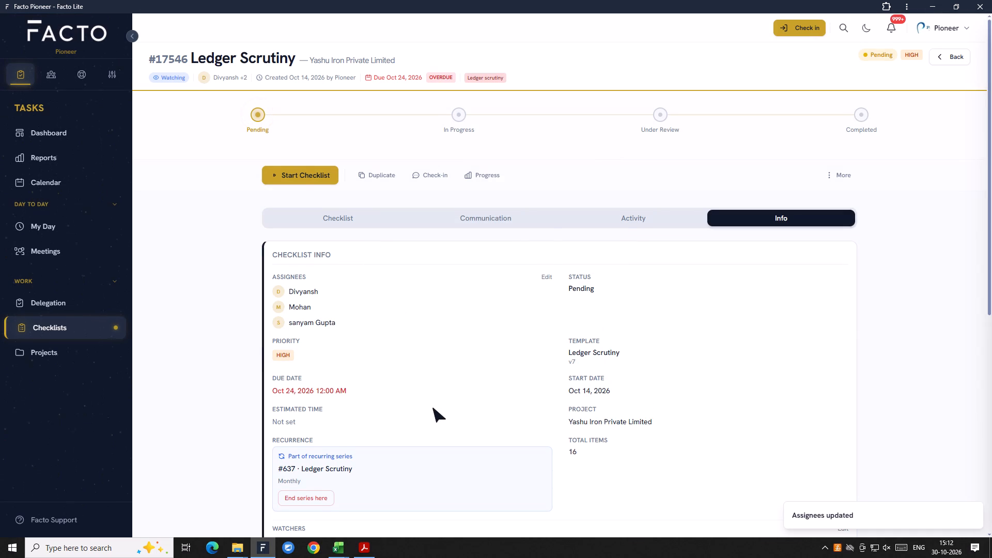
scroll(433, 408, up, 2)
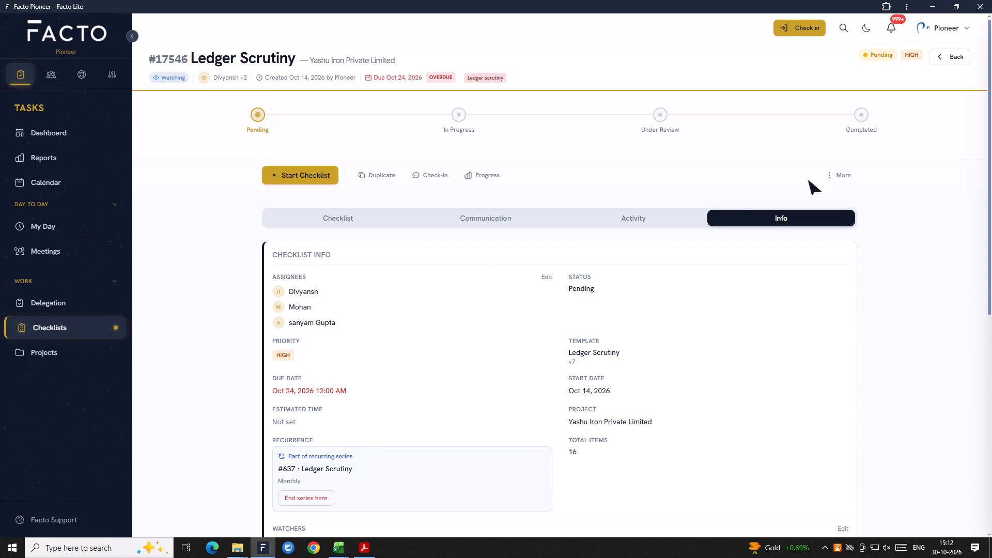
scroll(685, 349, down, 2)
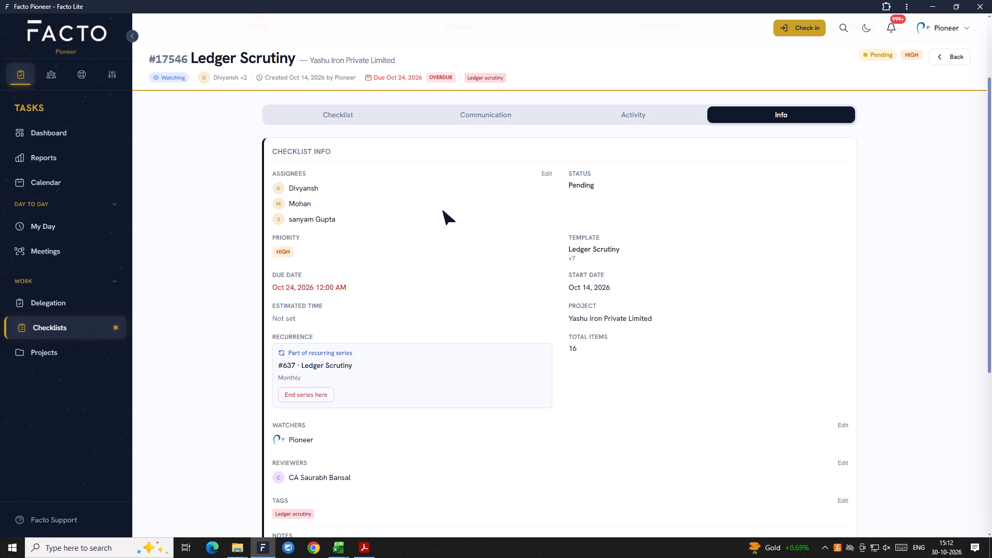
scroll(443, 211, up, 5)
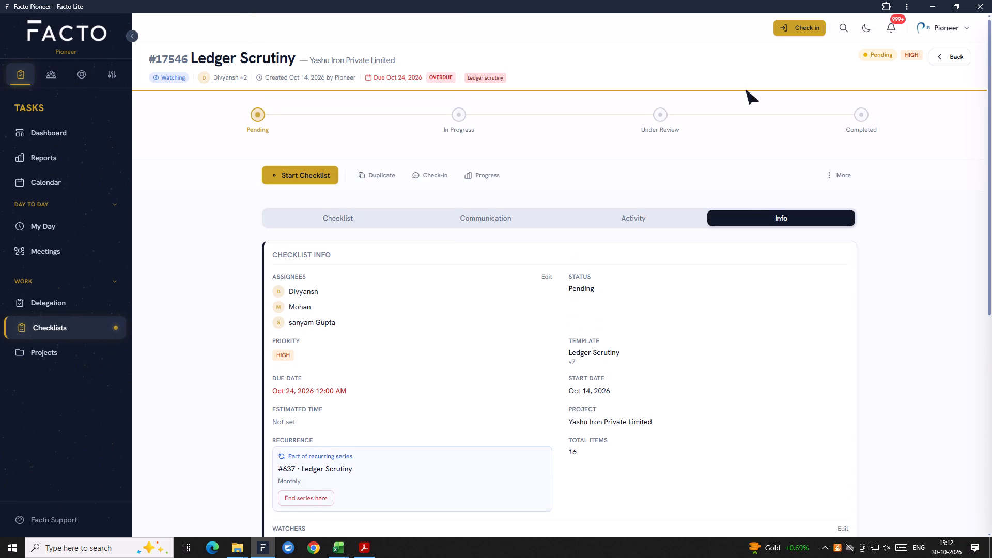
click(938, 61)
Add Sanyam to the assignees of YIPL-Dwarka Visit checklist #17413, save, and return to the checklists list.
scroll(507, 409, down, 1)
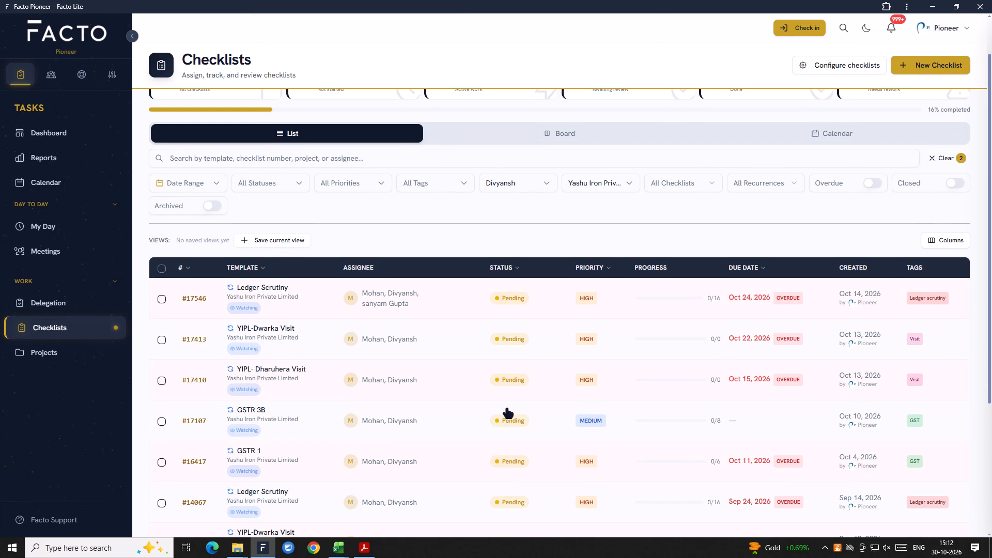
click(255, 329)
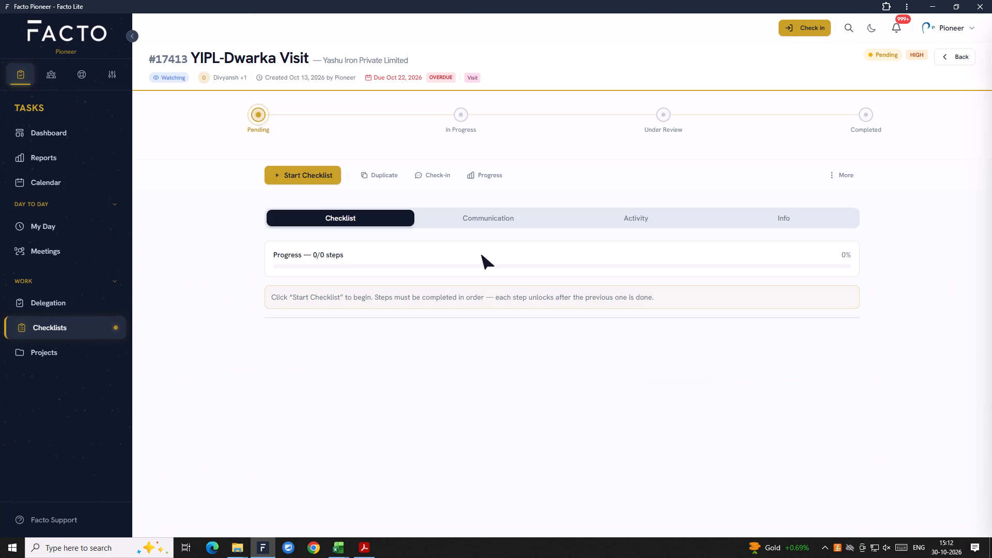
click(787, 223)
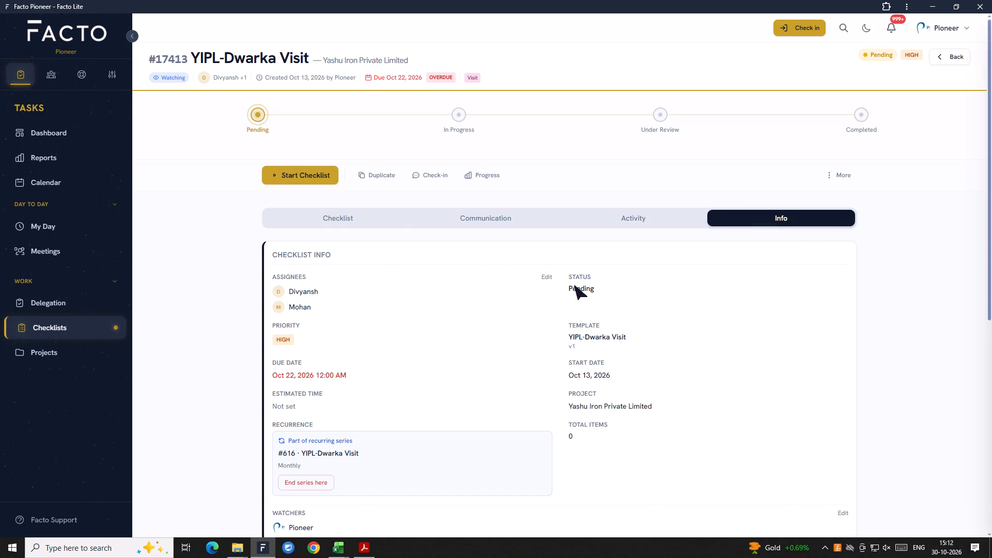
click(547, 284)
click(550, 277)
click(464, 273)
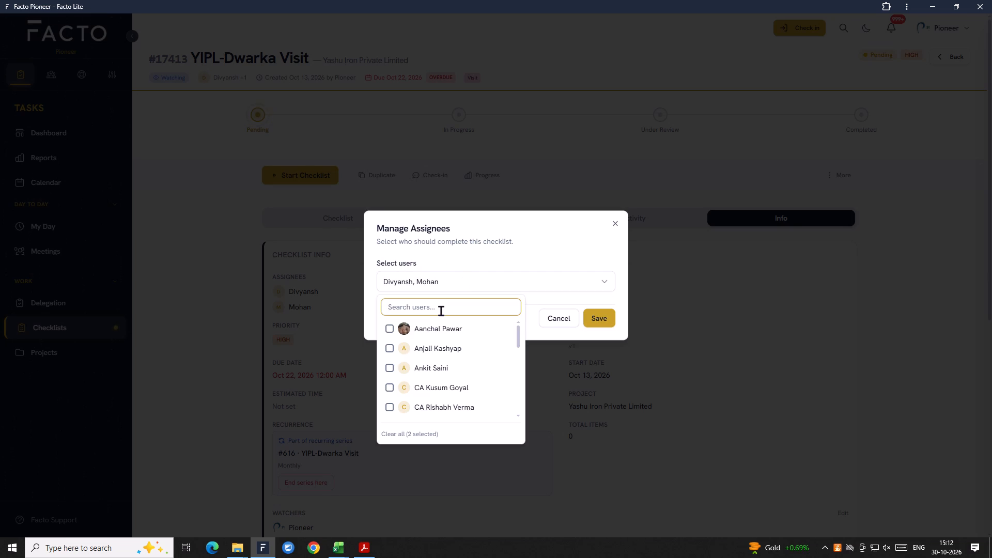
key(y)
key(BackSpace)
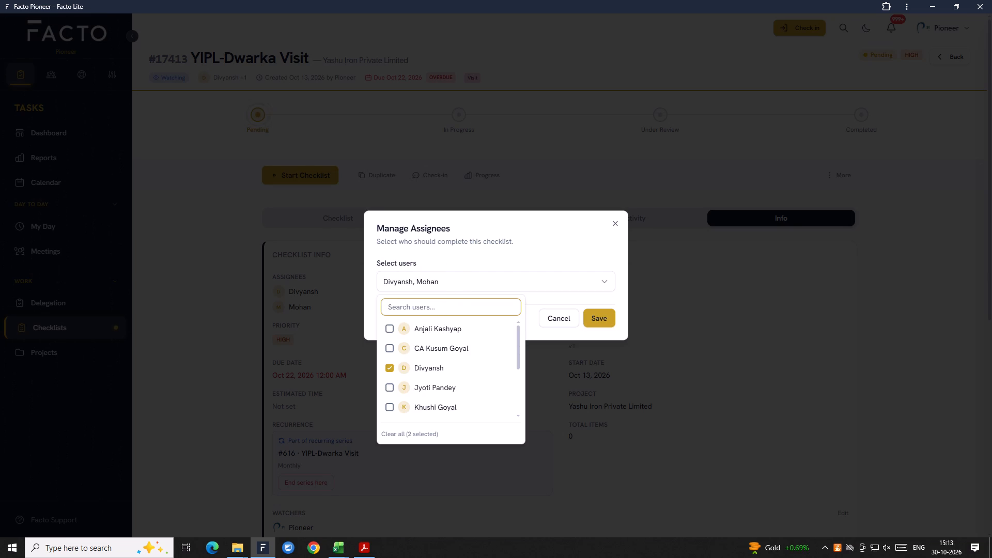
text(sany)
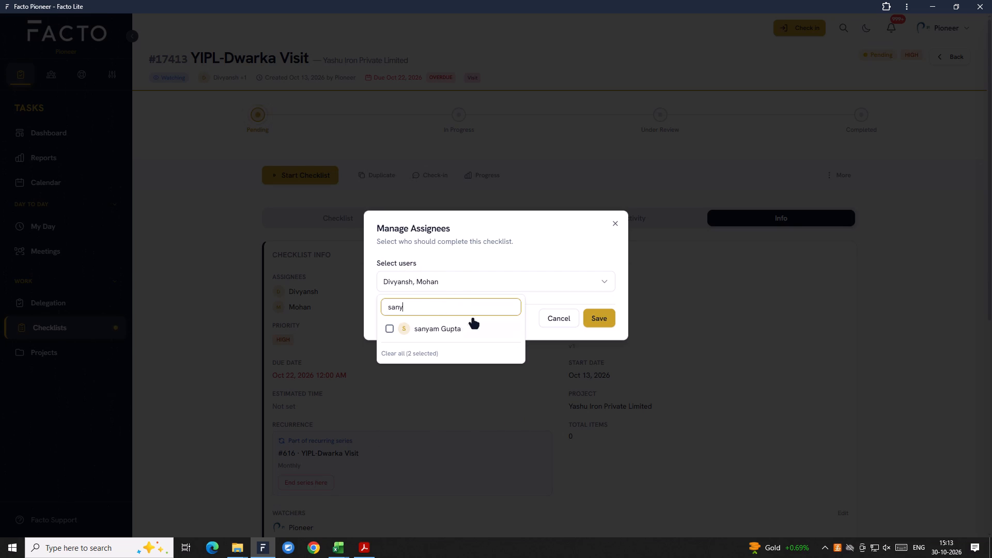
click(455, 331)
click(607, 319)
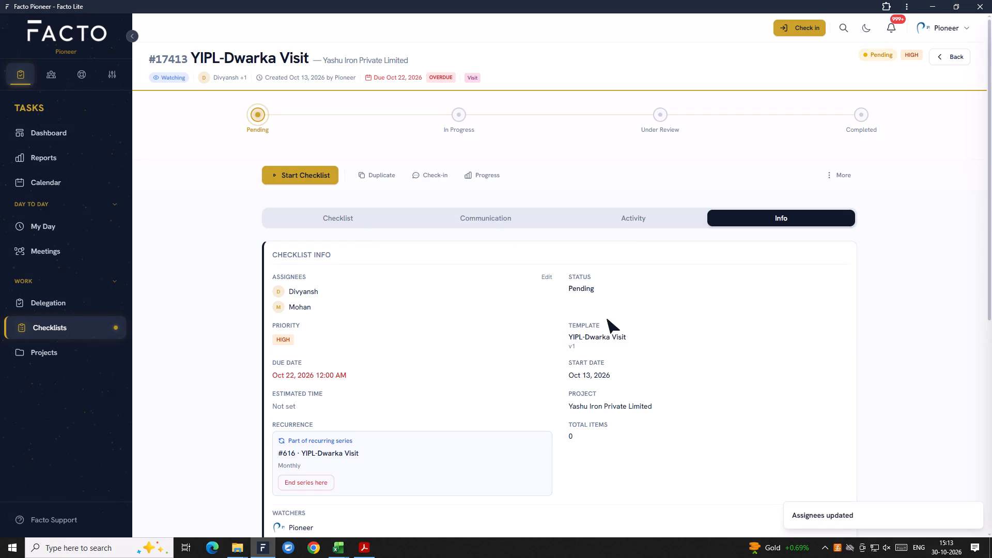
click(952, 59)
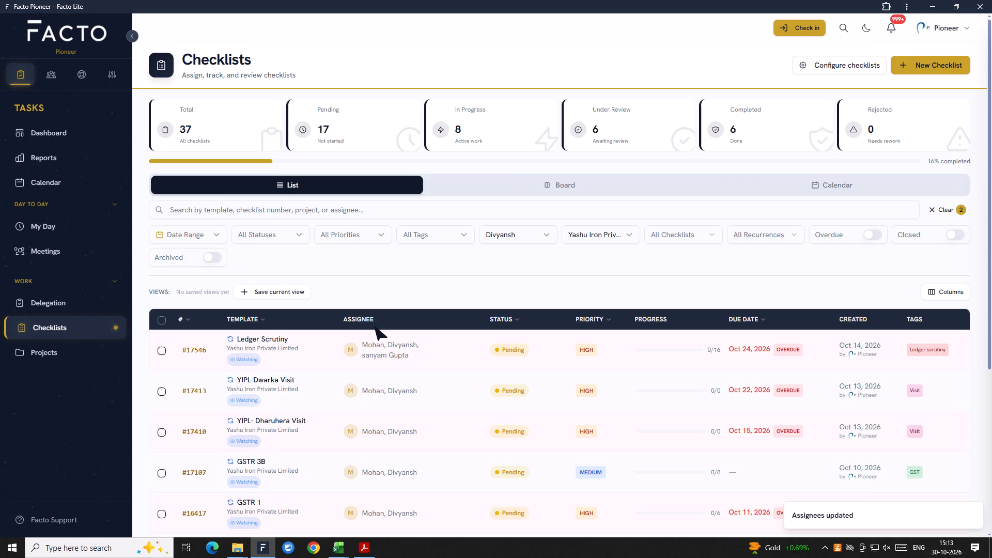
Add Sanyam to the assignees of YIPL- Dharuhera Visit checklist #17410, save, and return to the checklists list.
scroll(314, 380, down, 2)
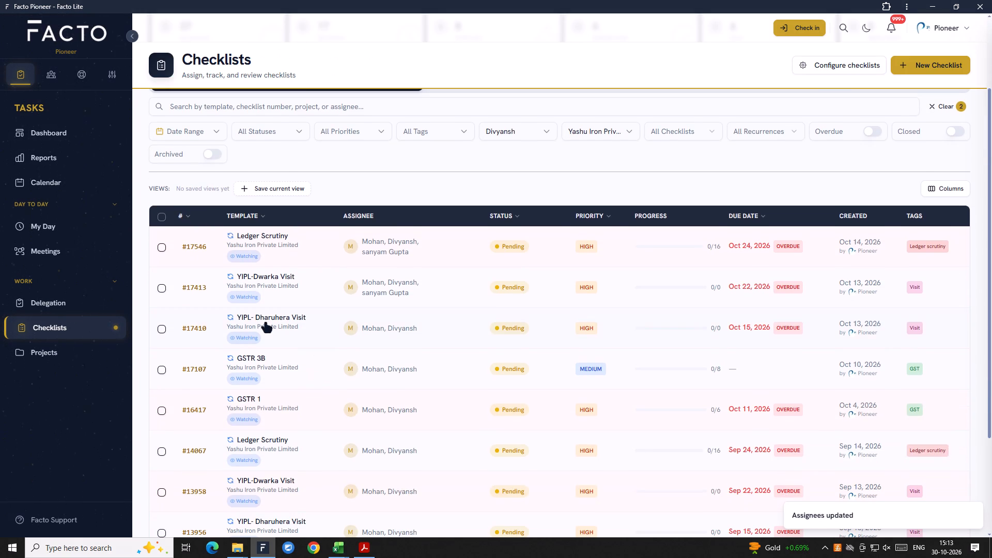
click(266, 323)
click(758, 218)
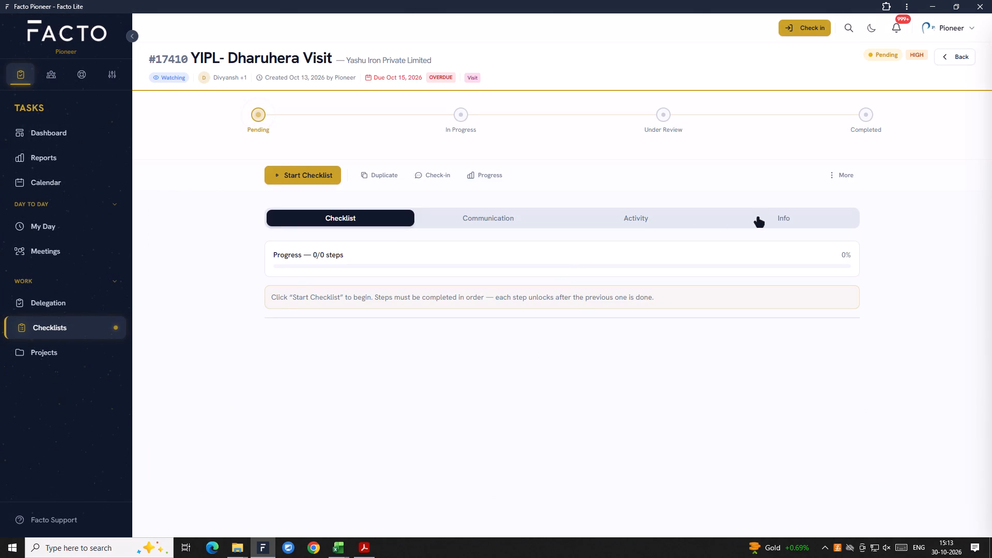
click(545, 278)
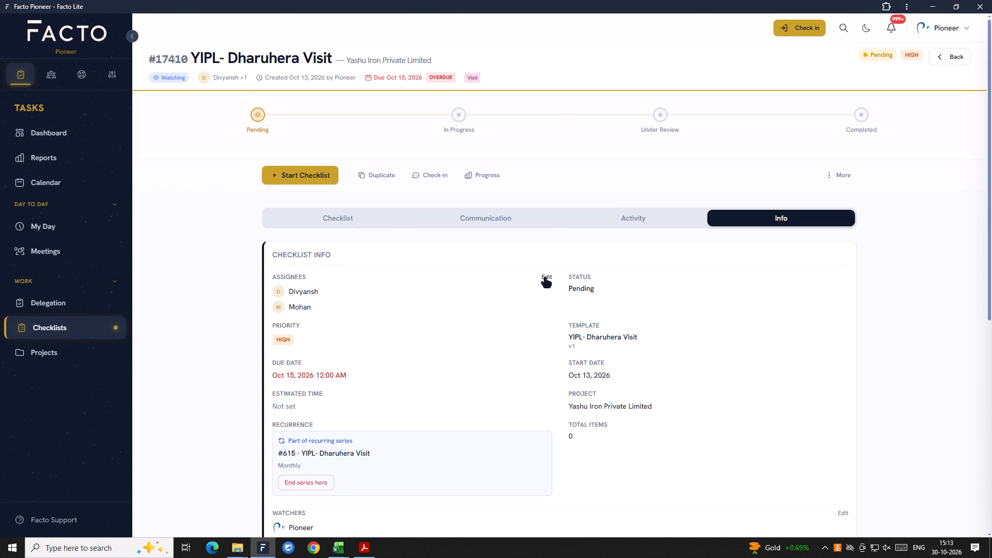
click(444, 276)
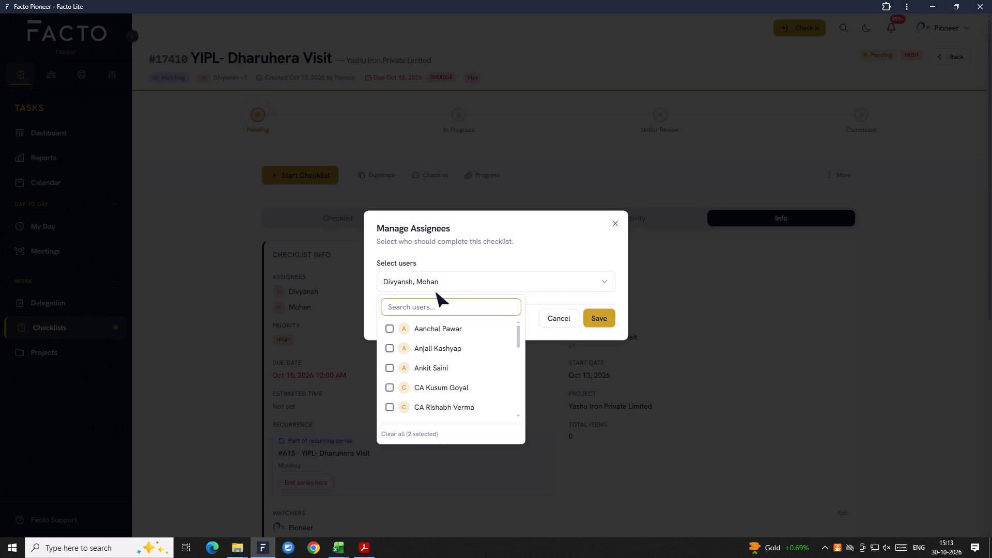
text(yashu)
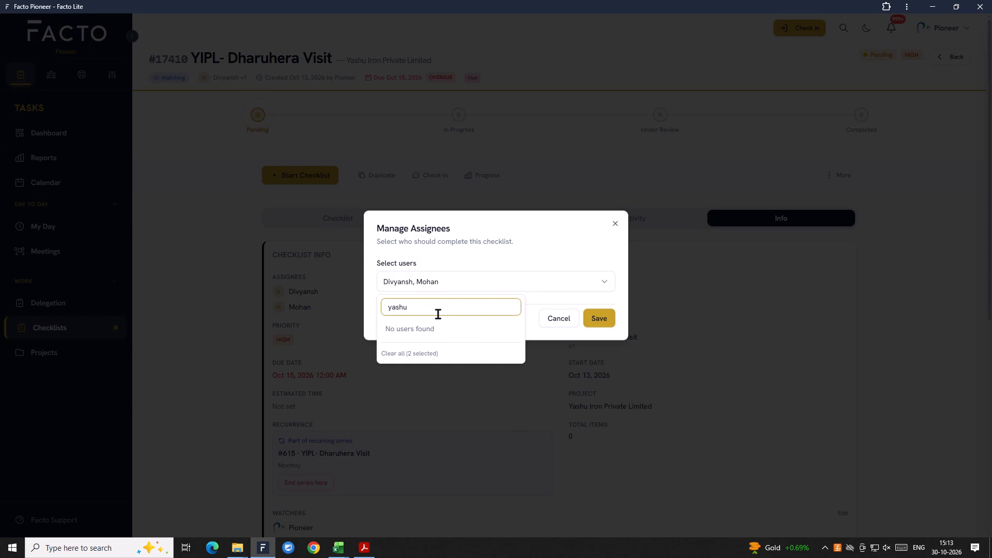
key(BackSpace)
key(BackSpace)
key(BackSpace)
key(BackSpace)
key(BackSpace)
key(BackSpace)
key(BackSpace)
key(BackSpace)
text(sany)
click(441, 331)
click(601, 319)
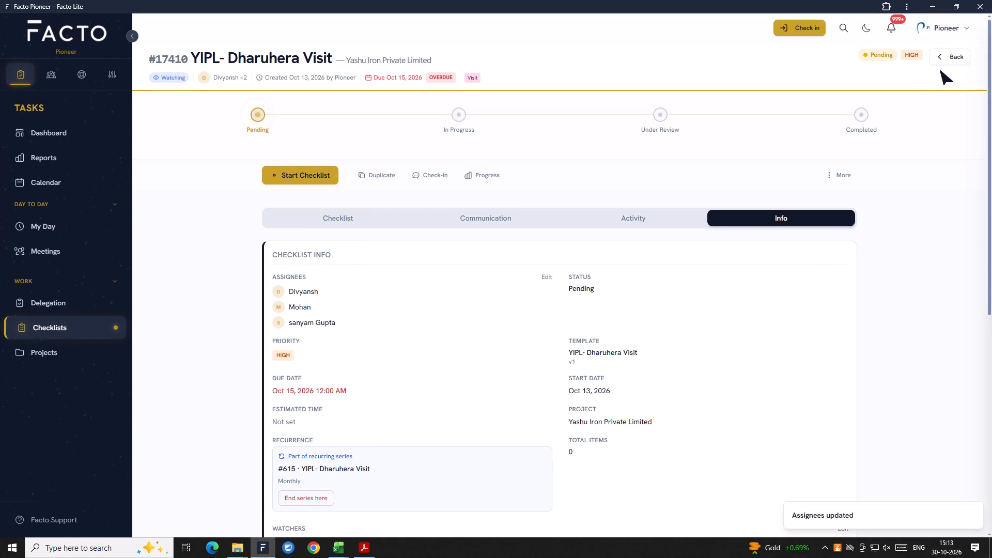
click(947, 60)
Add Sanyam to the assignees of GSTR 3B checklist #17107, save, and return to the checklists list.
scroll(448, 374, down, 1)
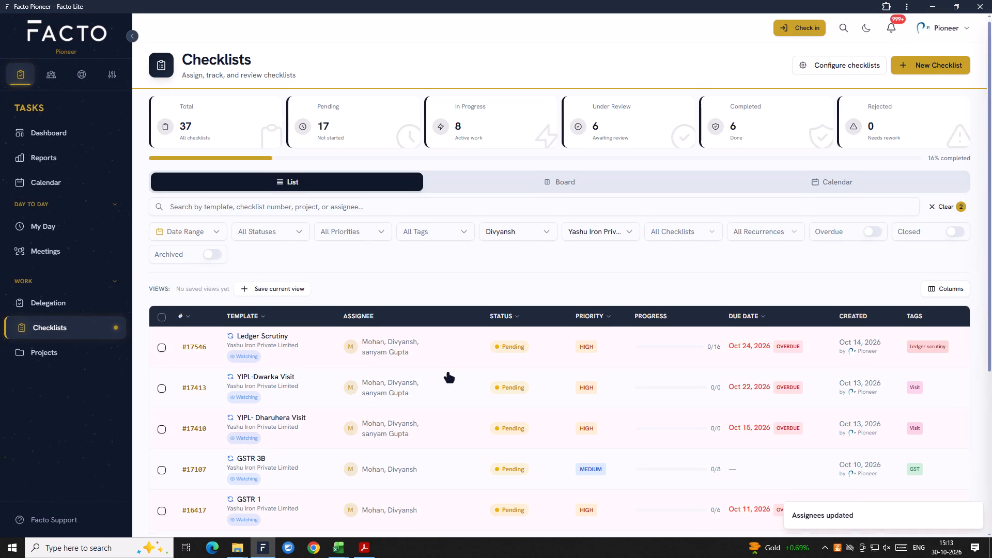
scroll(448, 374, down, 2)
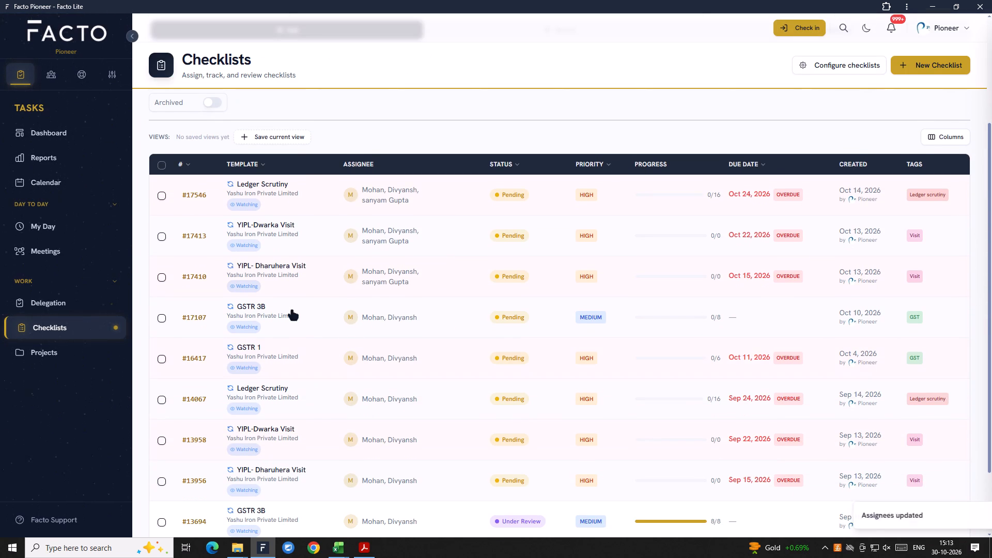
click(292, 311)
click(738, 217)
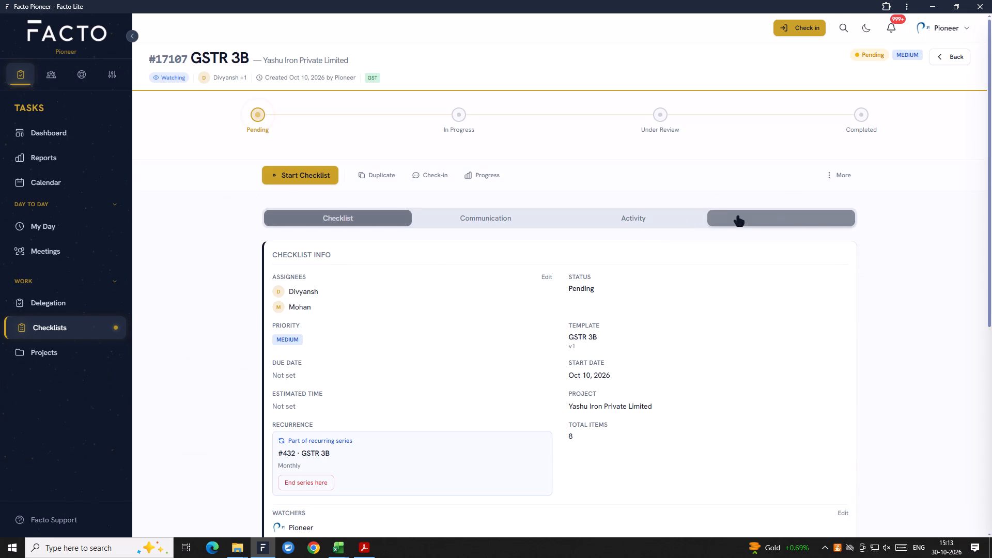
click(549, 278)
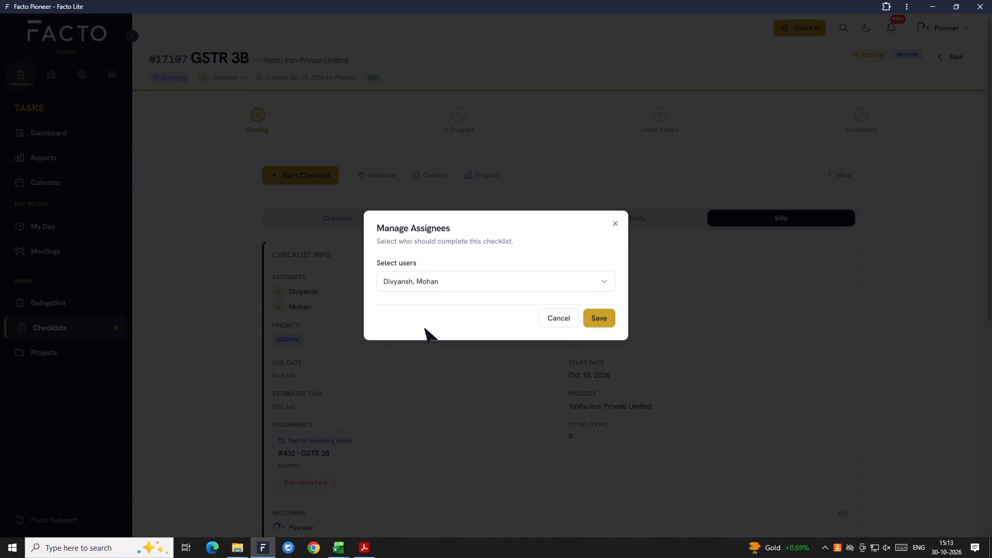
click(444, 283)
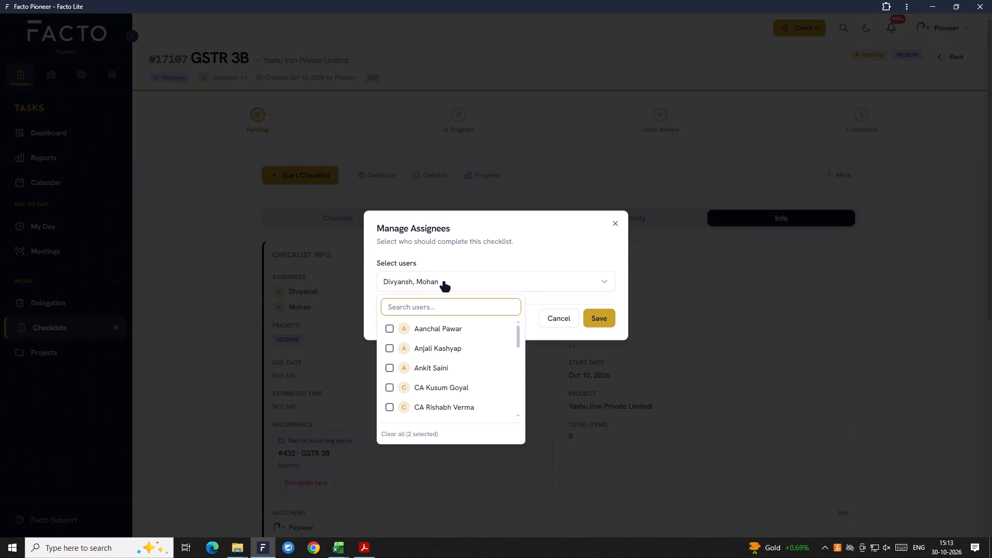
text(sany)
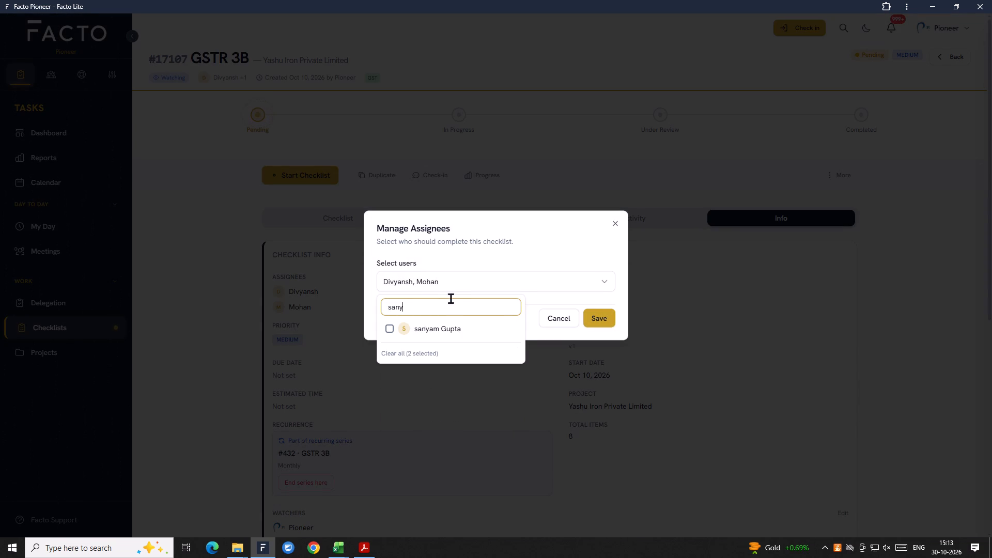
click(461, 322)
click(605, 320)
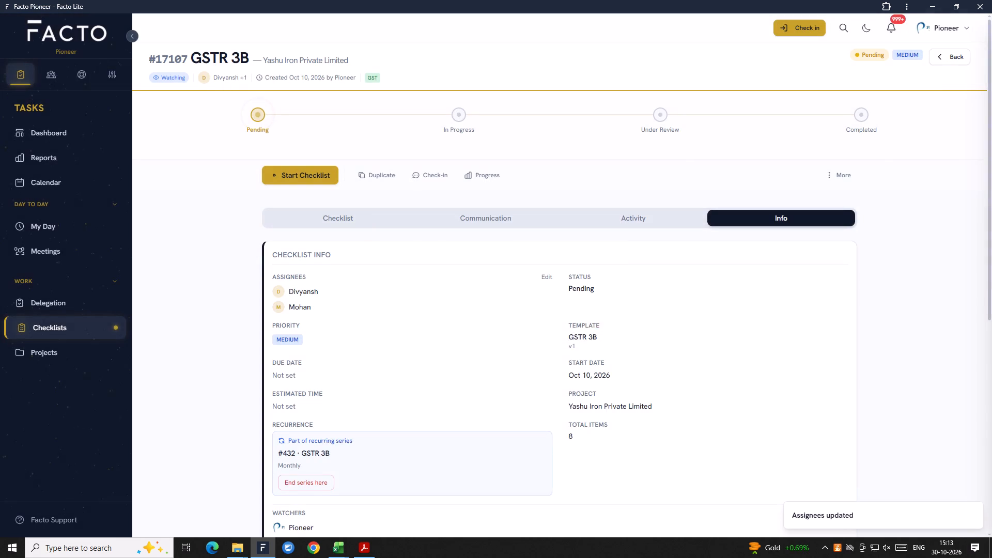
click(949, 62)
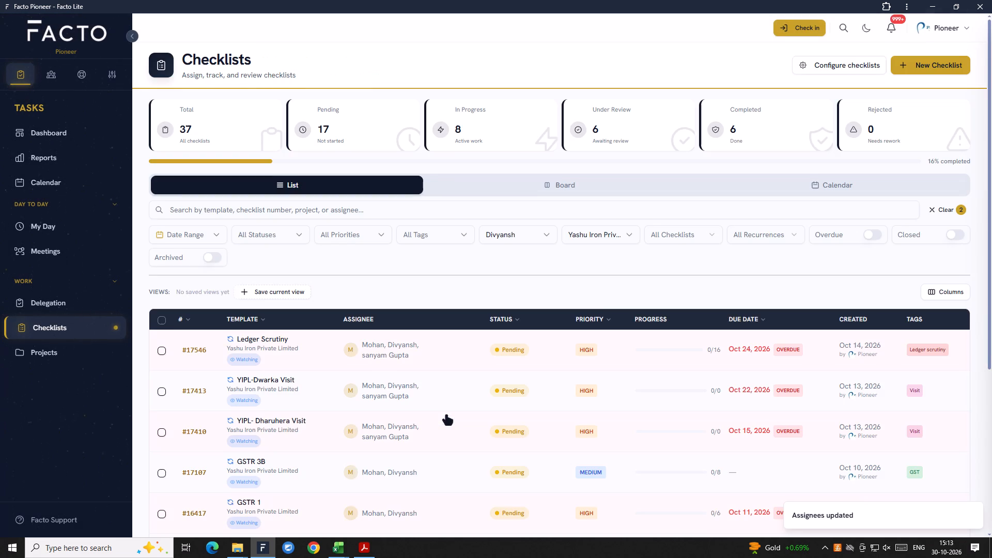
Add Sanyam to the assignees of GSTR 1 checklist #16417, save, and return to the checklists list.
scroll(408, 439, down, 2)
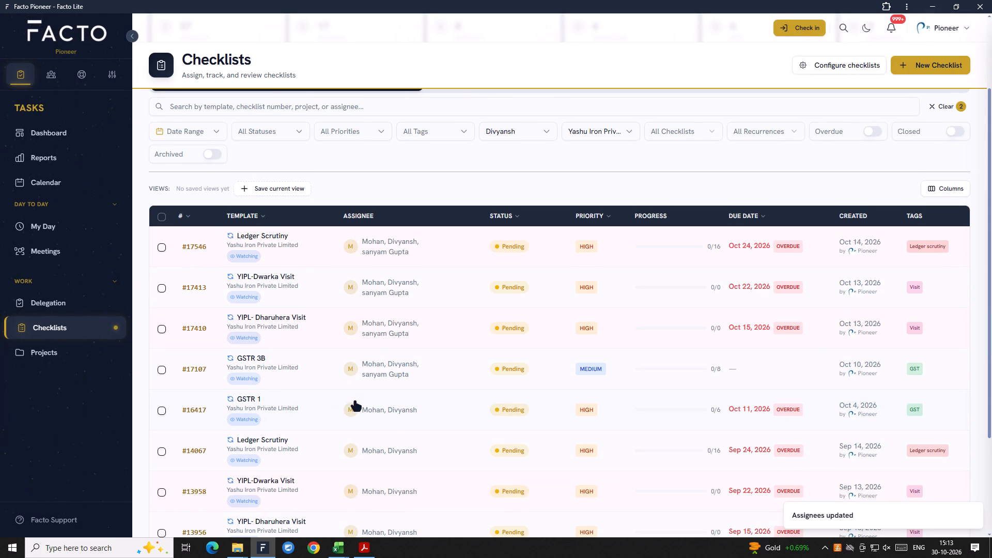
scroll(339, 412, down, 1)
click(285, 355)
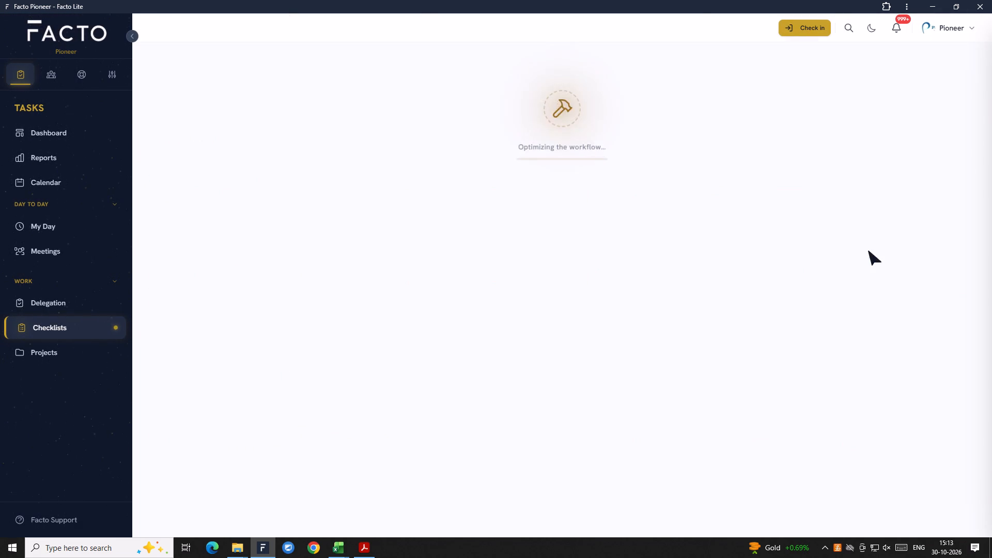
click(790, 224)
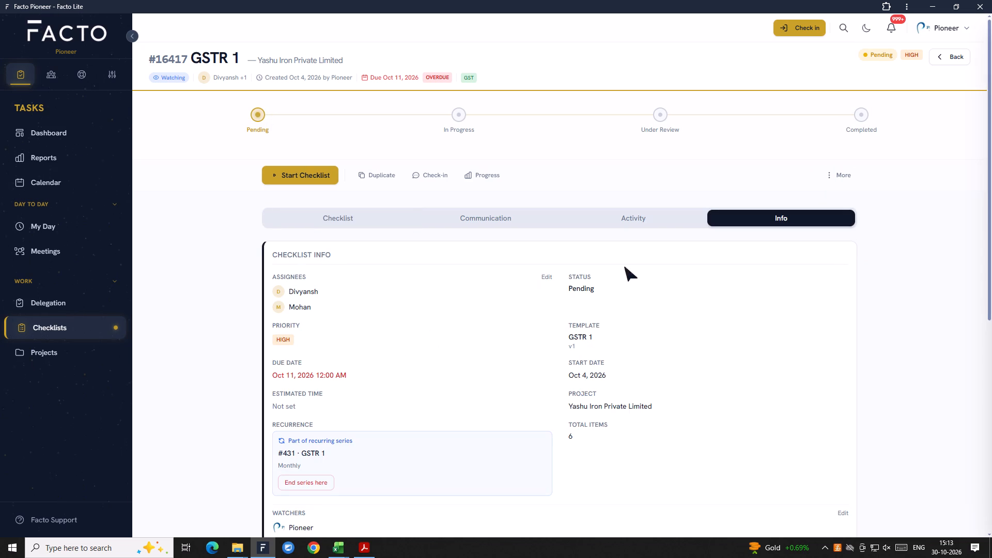
click(551, 275)
click(458, 277)
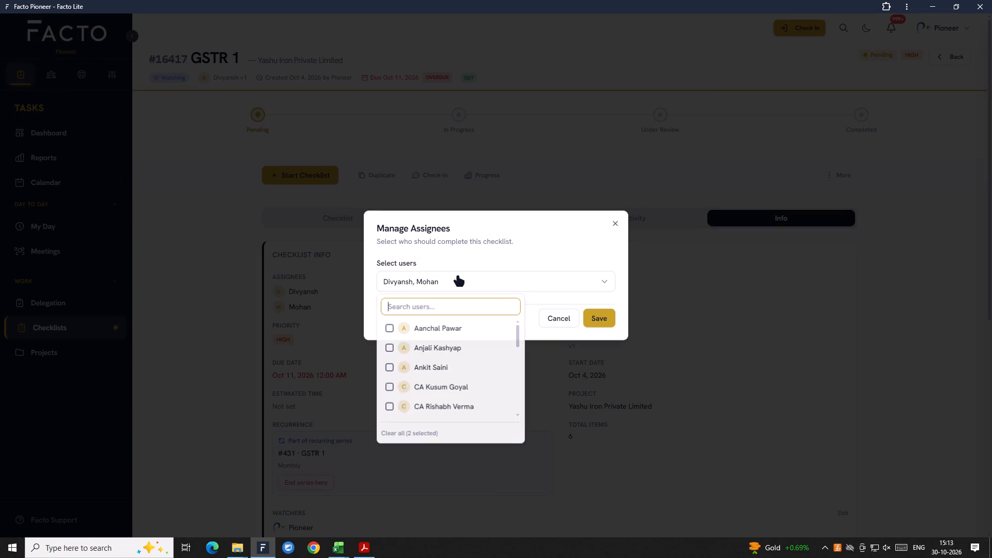
text(sany)
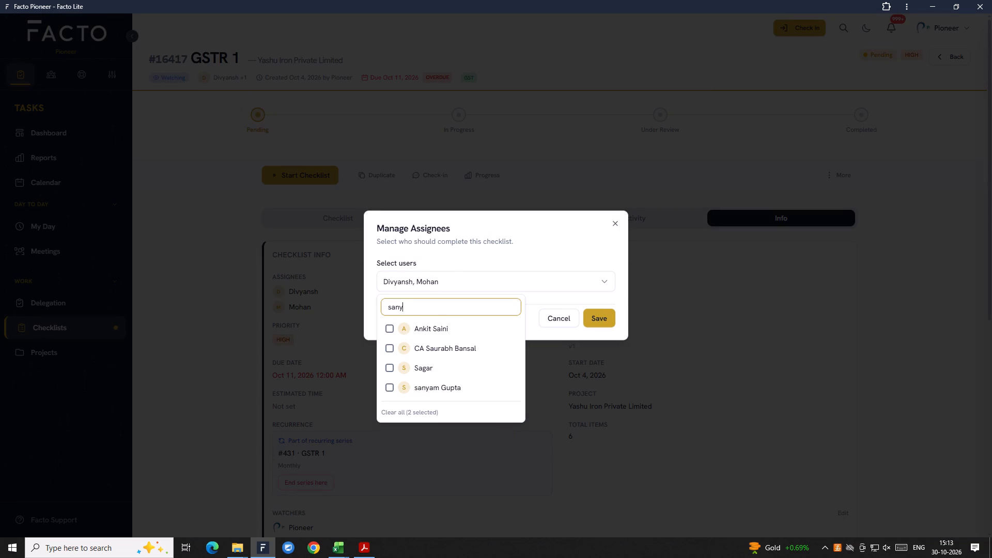
click(436, 333)
click(623, 319)
click(618, 319)
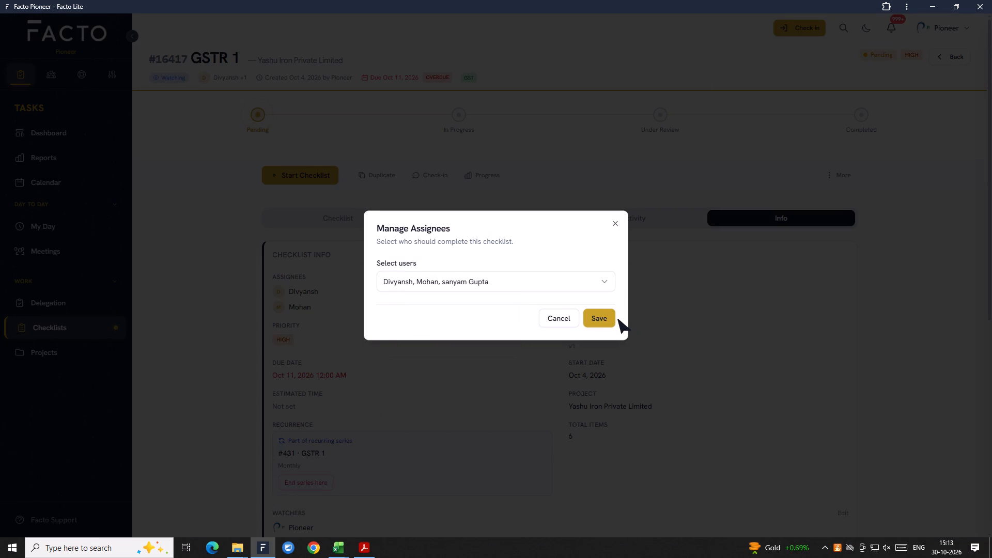
click(594, 315)
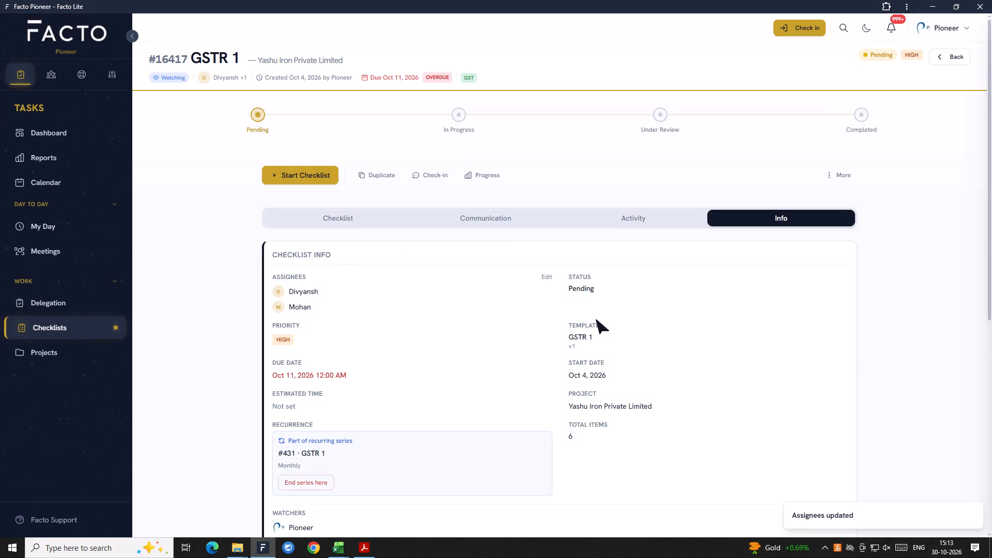
click(930, 56)
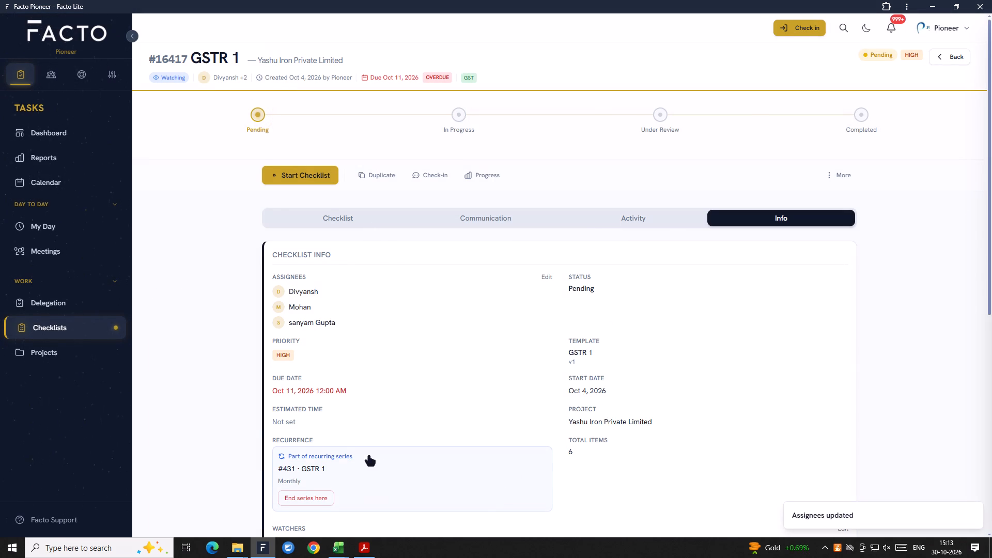
Add Sanyam to the assignees of Ledger Scrutiny checklist #14067, save, and return to the checklists list.
scroll(369, 457, down, 2)
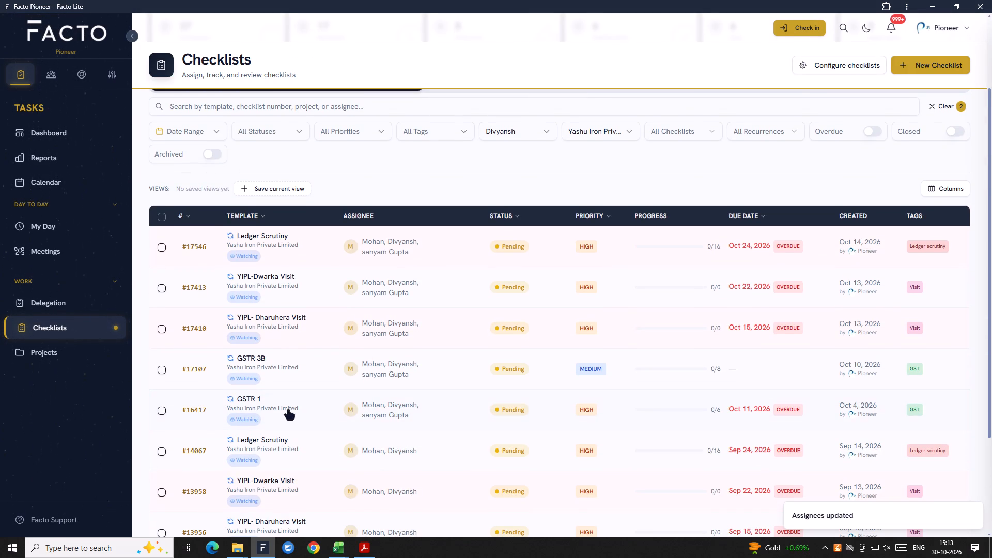
scroll(290, 419, down, 2)
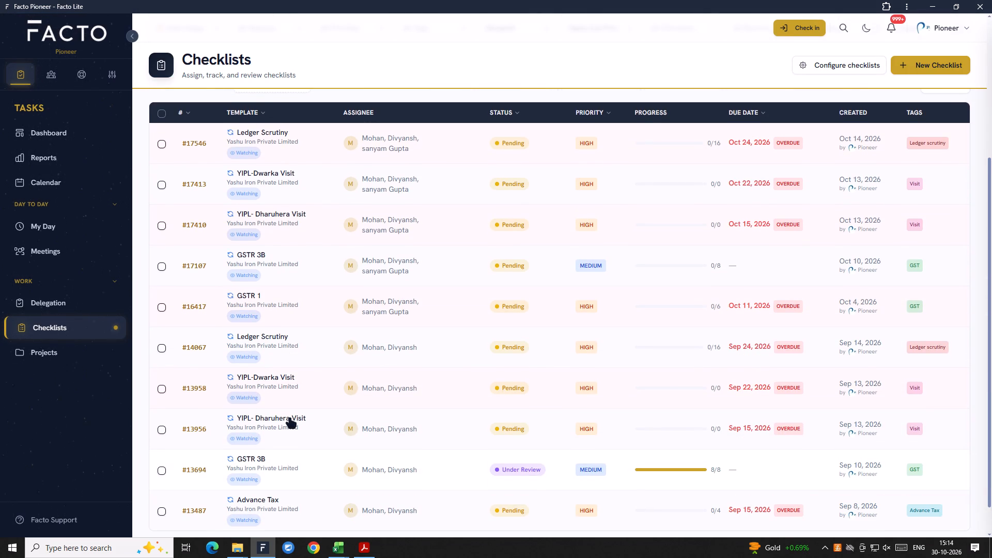
scroll(290, 419, down, 1)
click(274, 309)
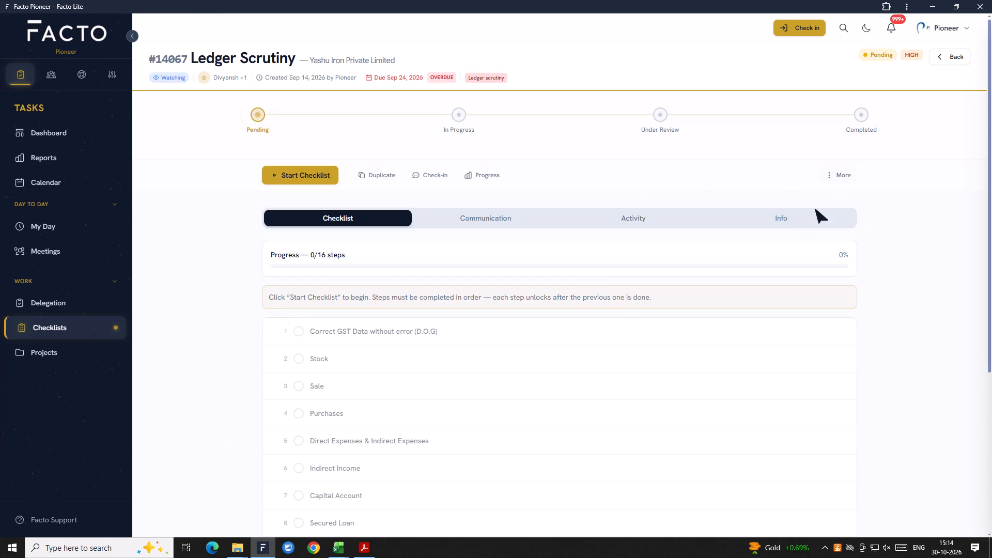
click(805, 226)
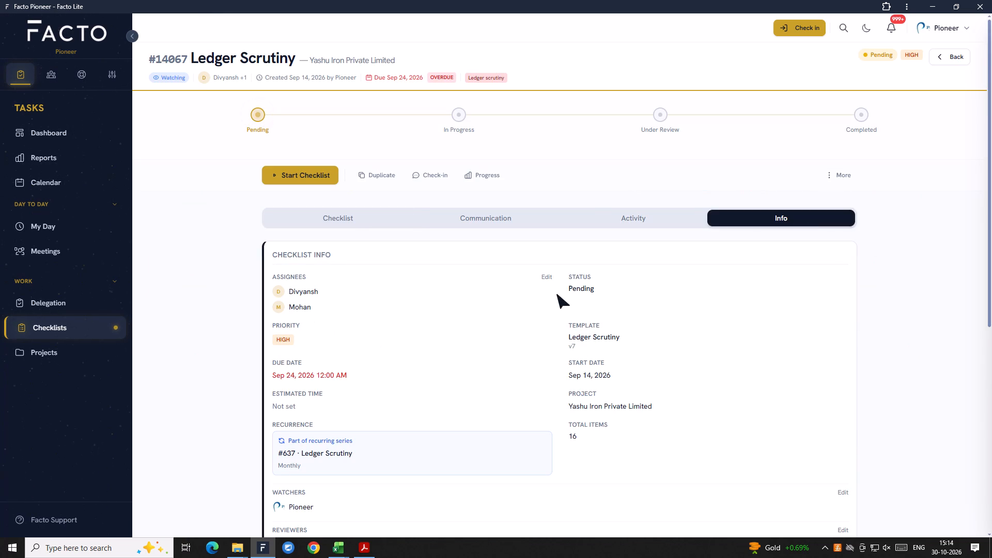
click(544, 277)
click(485, 289)
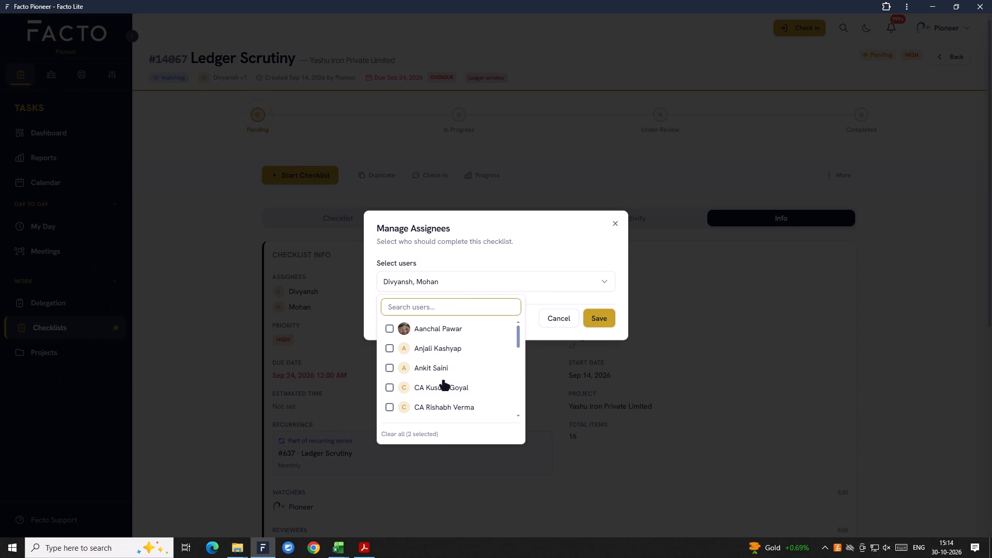
scroll(447, 385, down, 3)
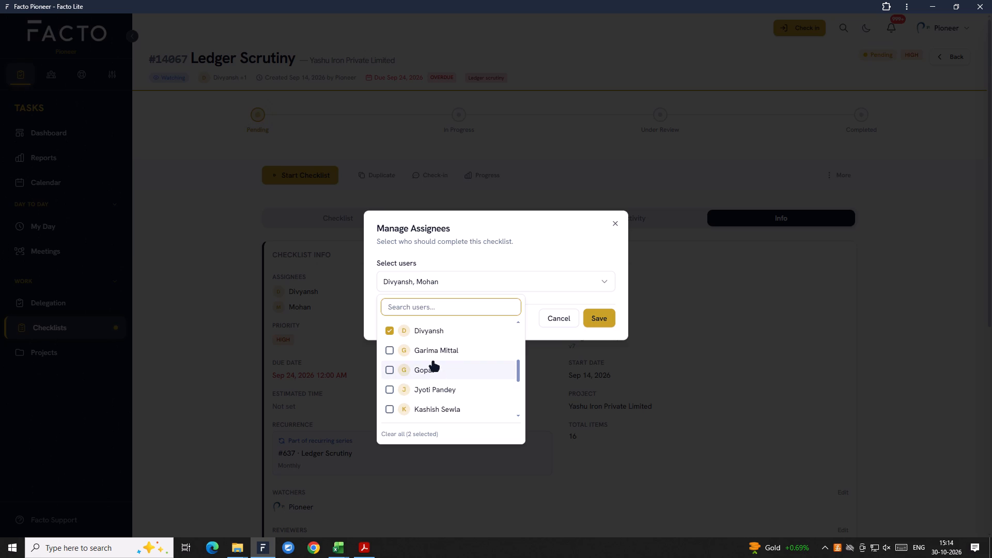
scroll(433, 362, up, 4)
text(sany)
click(461, 329)
click(603, 313)
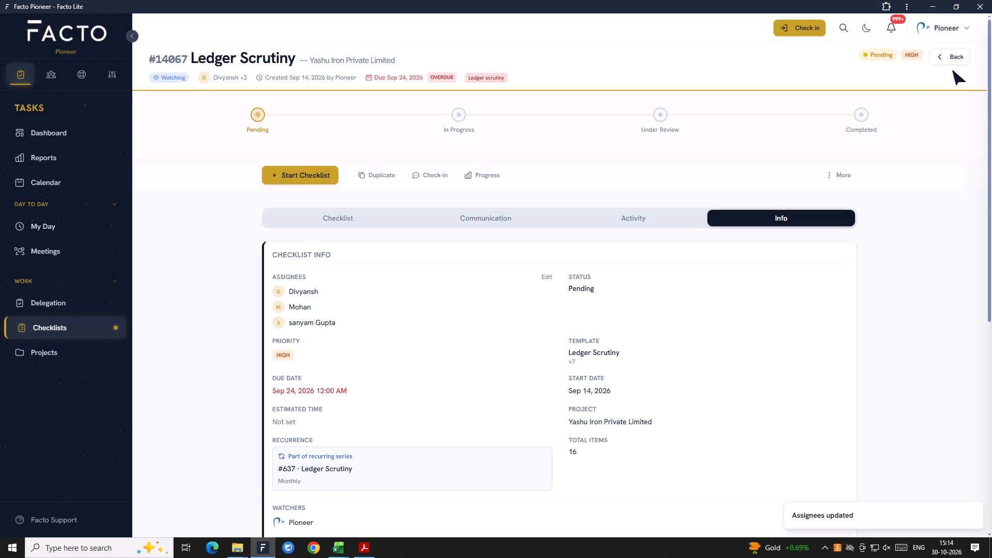
click(955, 60)
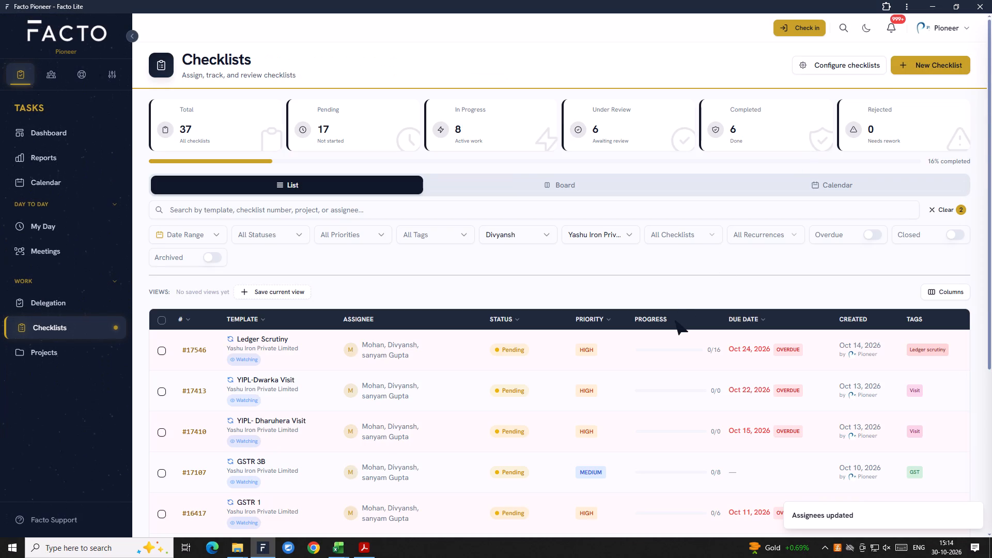
Open Ledger Scrutiny checklist #17546, due Oct 24, 2026, and start it.
scroll(580, 423, down, 2)
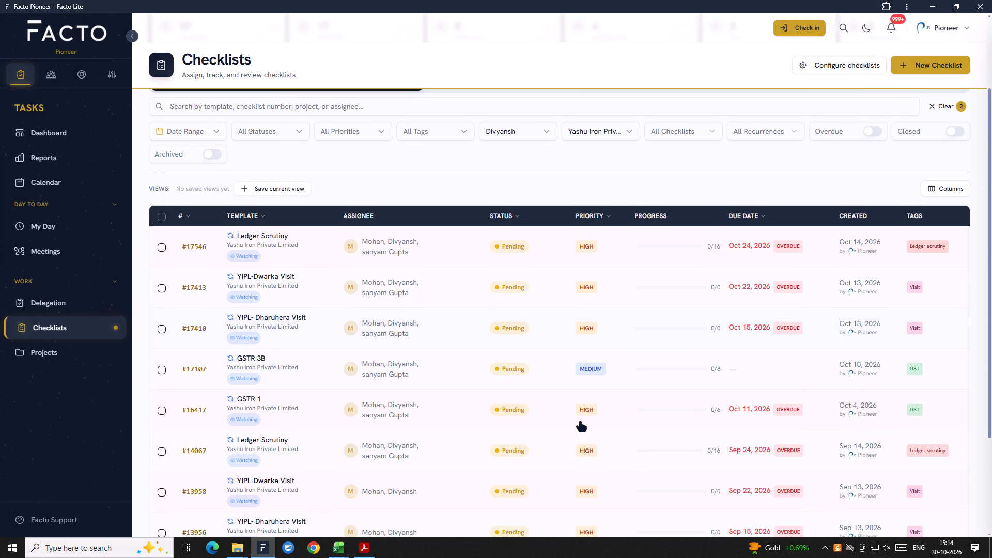
scroll(580, 423, down, 3)
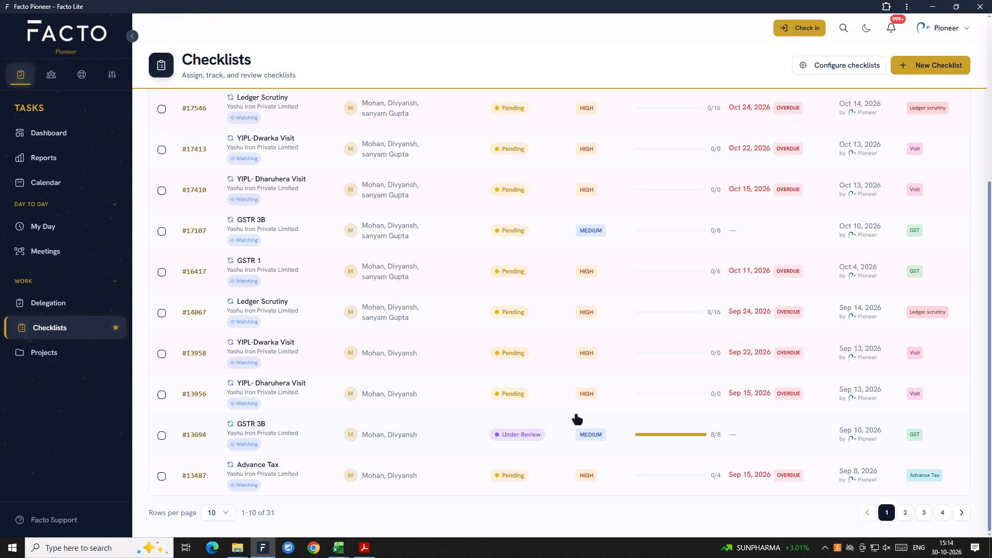
scroll(876, 442, down, 3)
scroll(815, 462, up, 1)
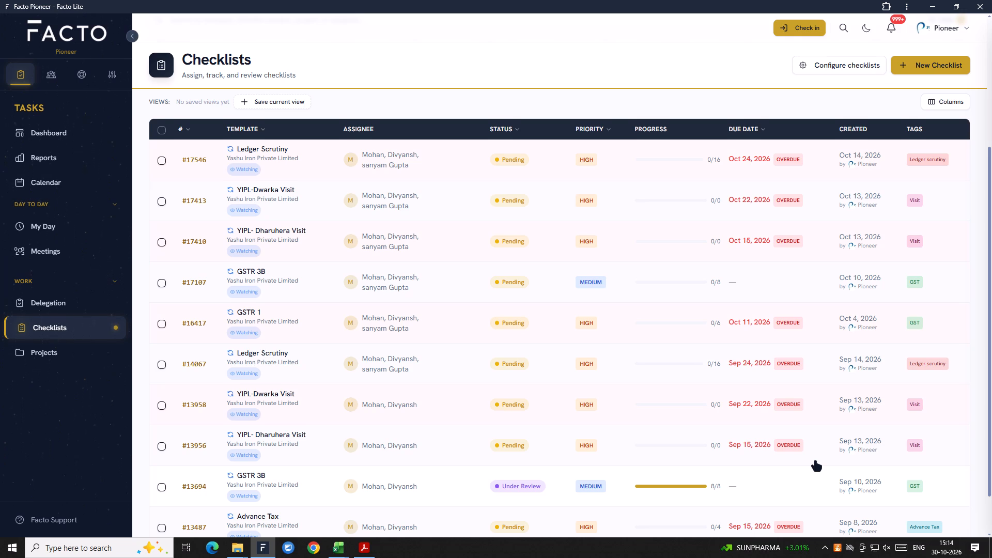
scroll(815, 462, up, 2)
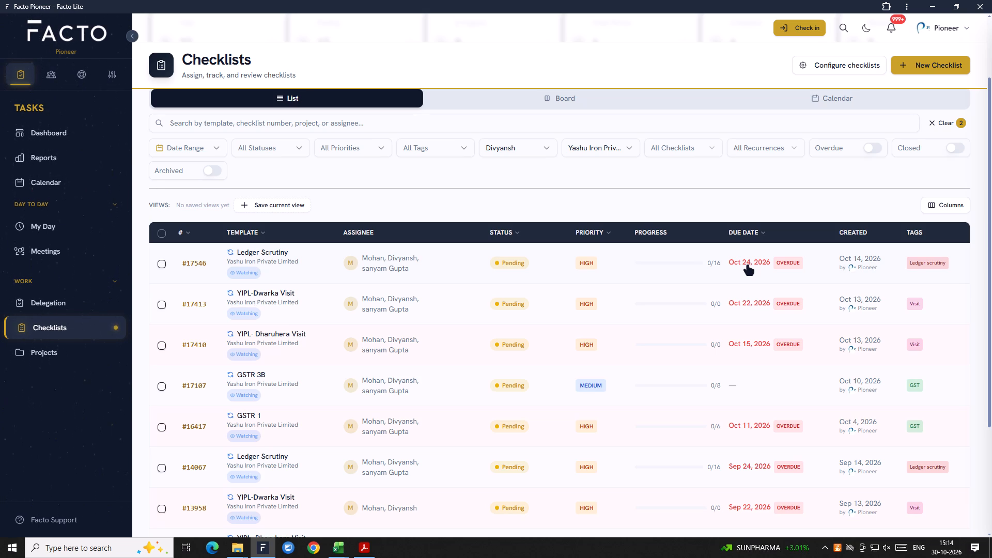
click(748, 266)
scroll(305, 333, up, 2)
click(286, 187)
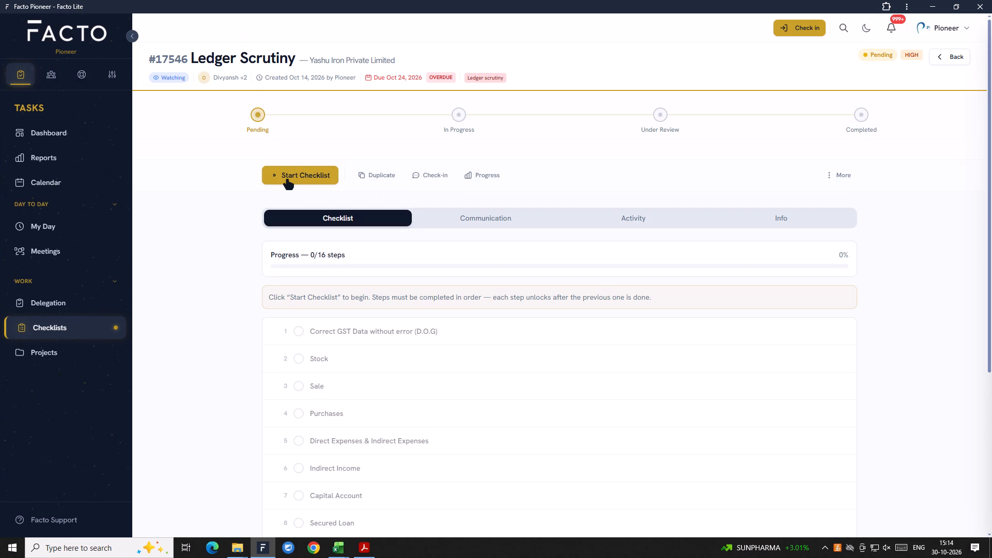
click(288, 180)
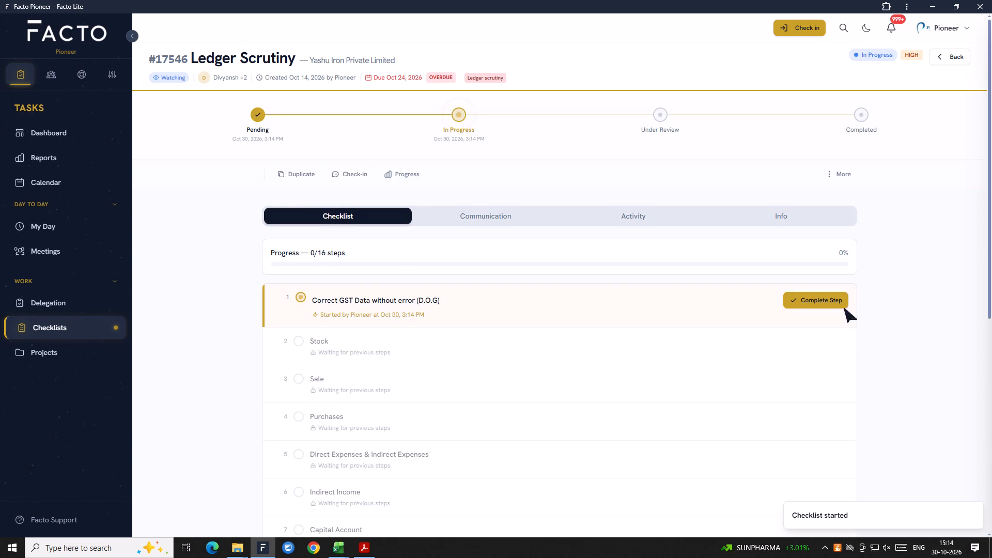
Complete the Correct GST Data without error (D.O.G), Stock and Sale steps of checklist #17546, and return to the checklists list.
triple_click(823, 304)
click(581, 472)
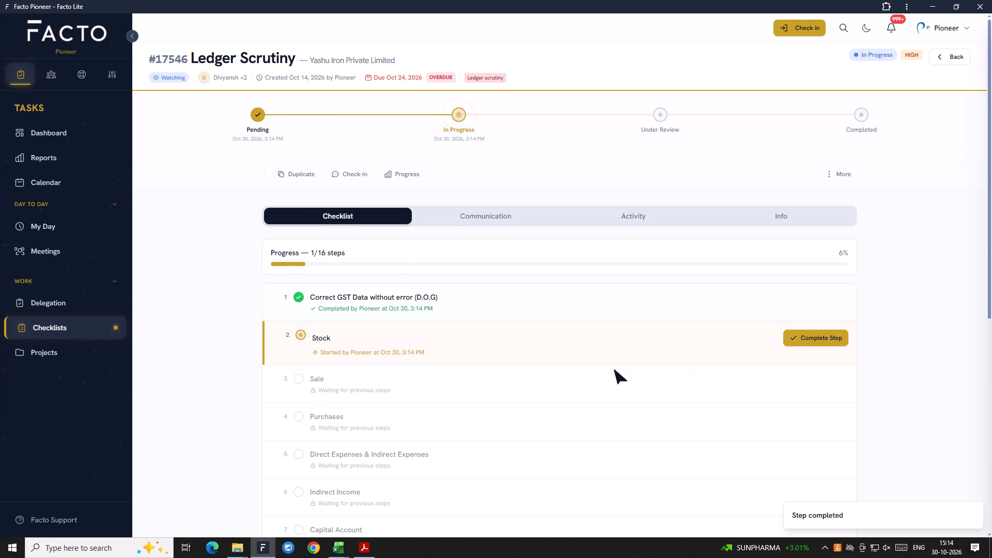
click(808, 345)
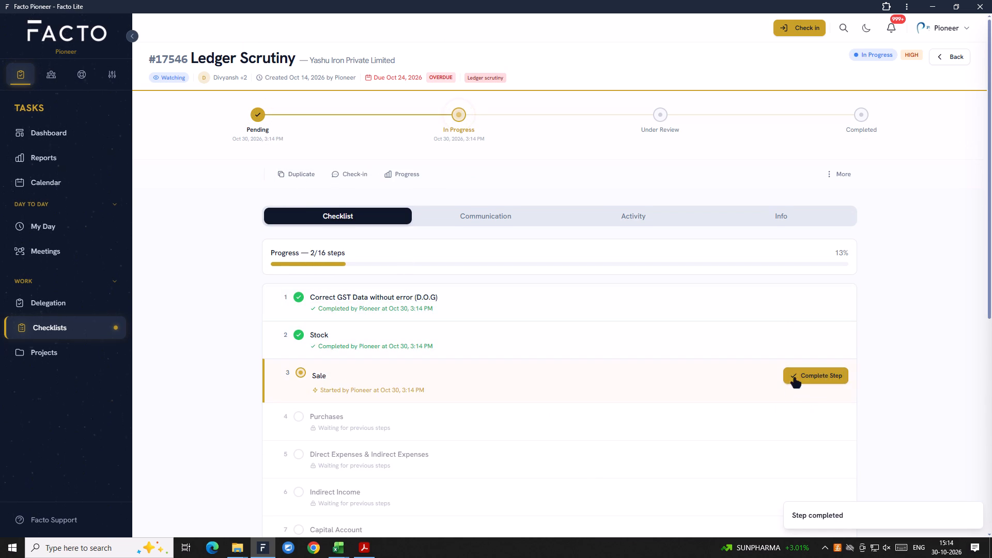
click(796, 377)
scroll(781, 450, down, 2)
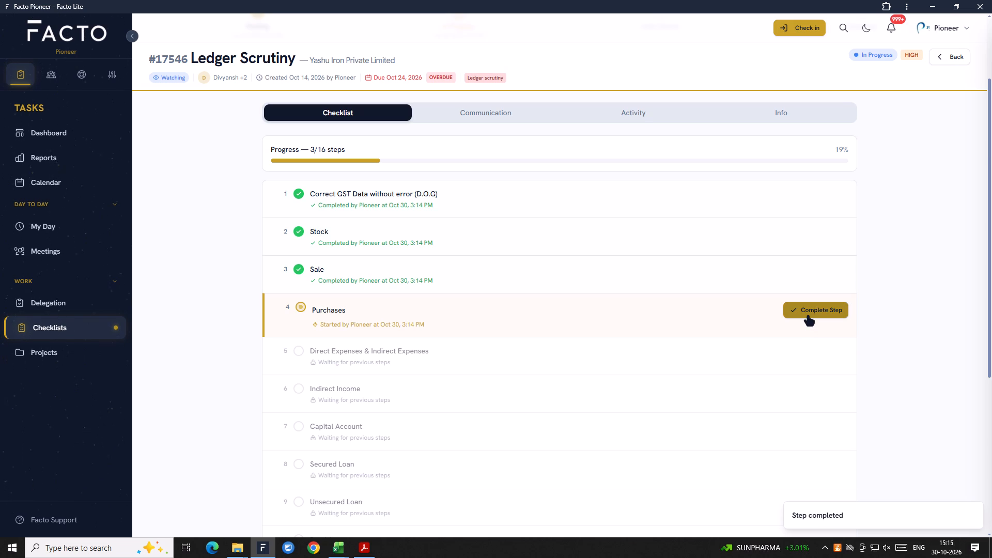
scroll(630, 457, up, 4)
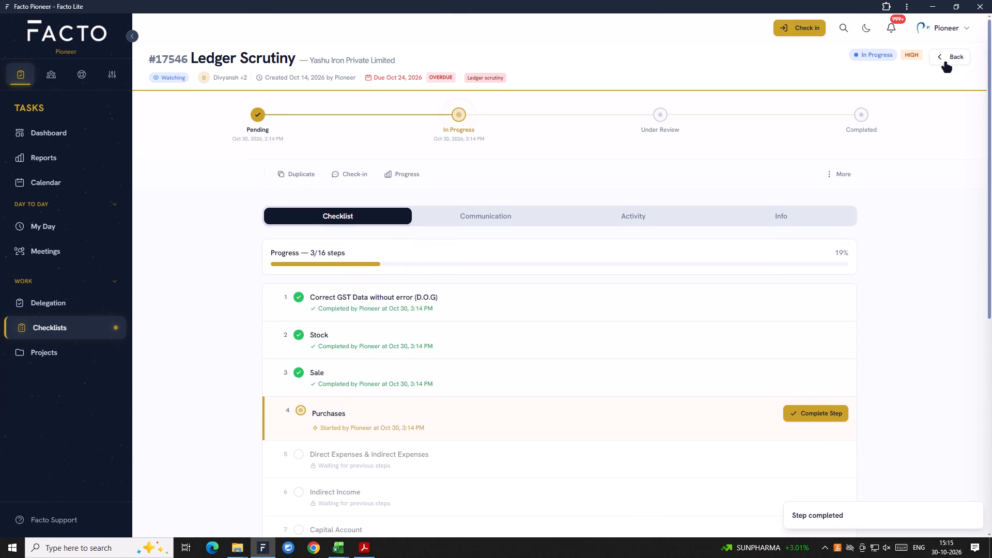
click(946, 63)
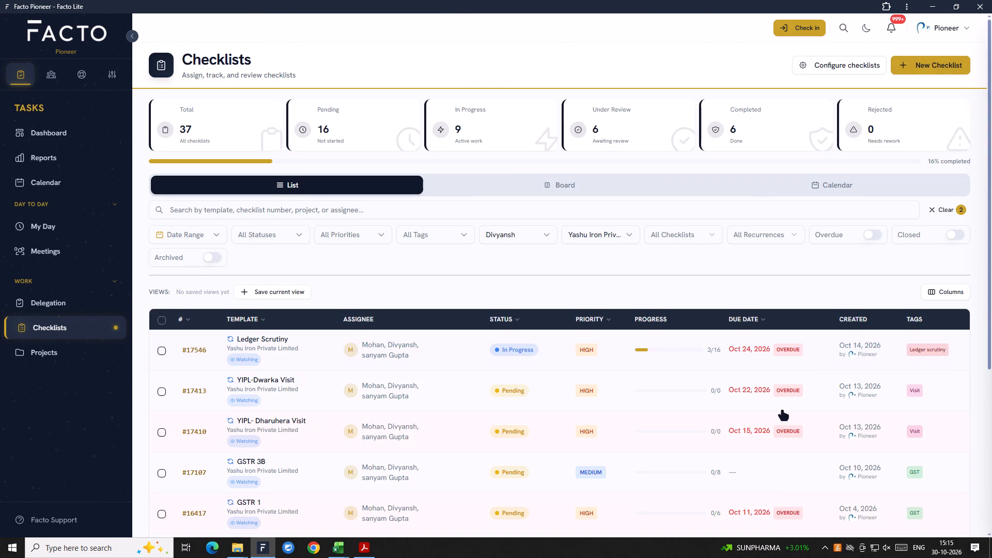
Review the assignees, statuses and progress of Divyansh's Yashu Iron Private Limited checklists in the list.
scroll(782, 411, down, 18)
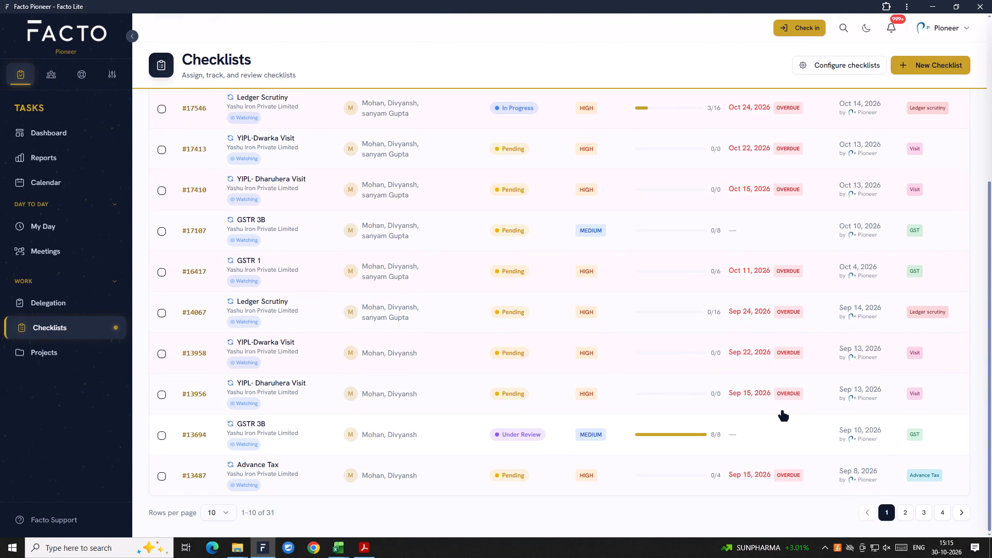
scroll(782, 412, down, 7)
scroll(662, 440, up, 6)
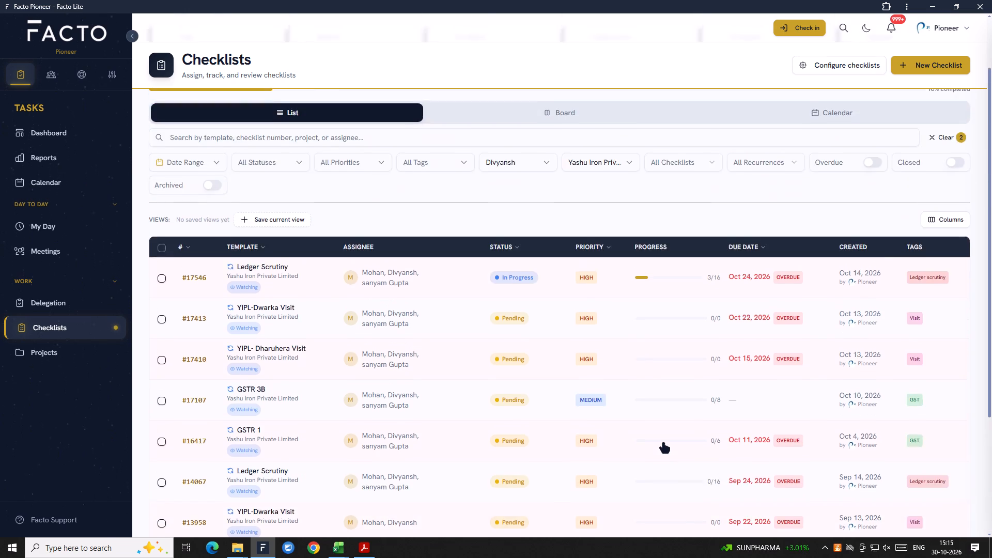
scroll(663, 444, down, 2)
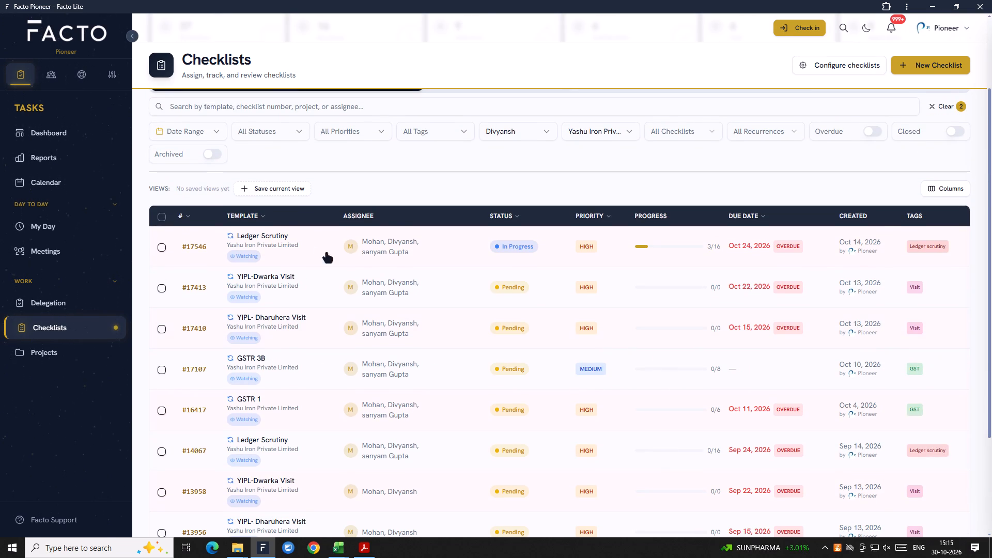
scroll(392, 288, down, 2)
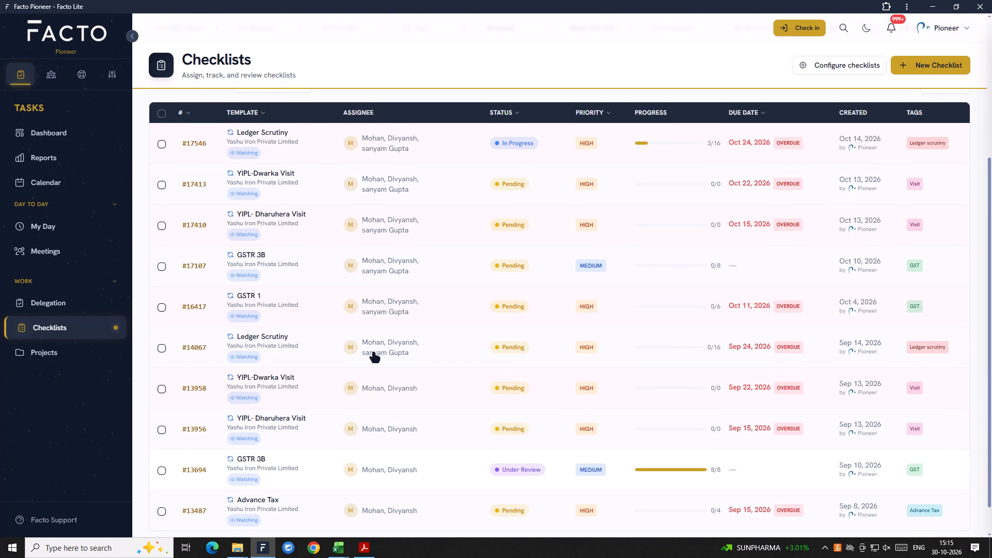
scroll(406, 379, up, 2)
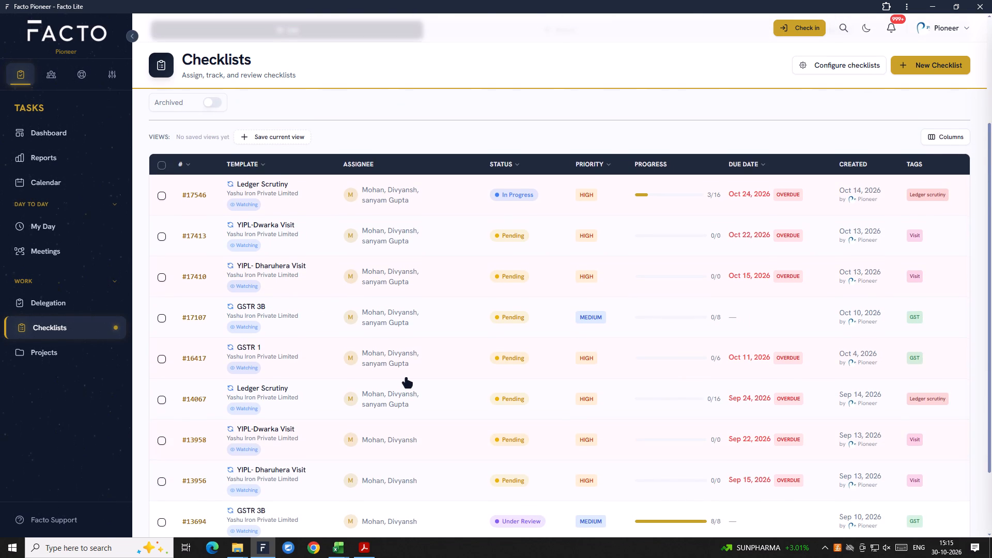
scroll(436, 354, down, 1)
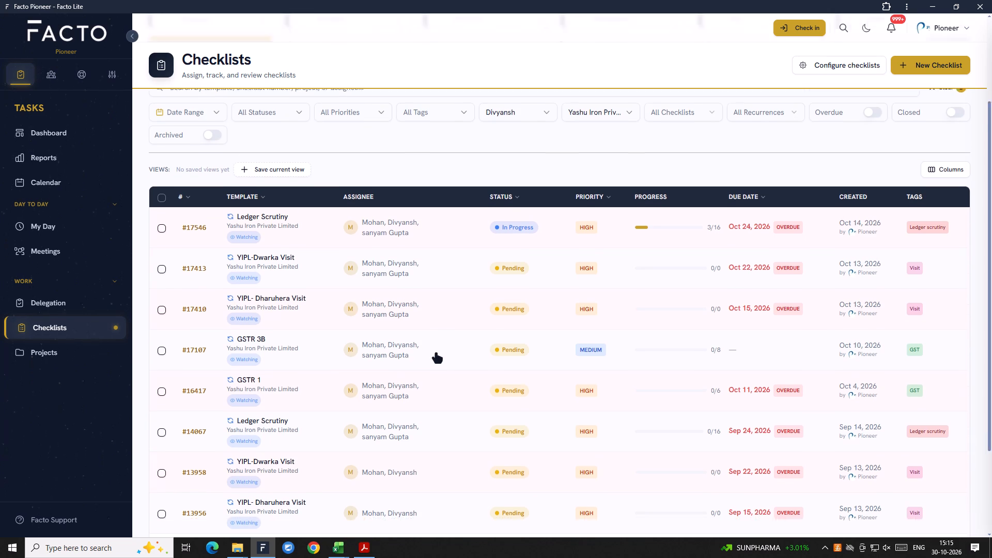
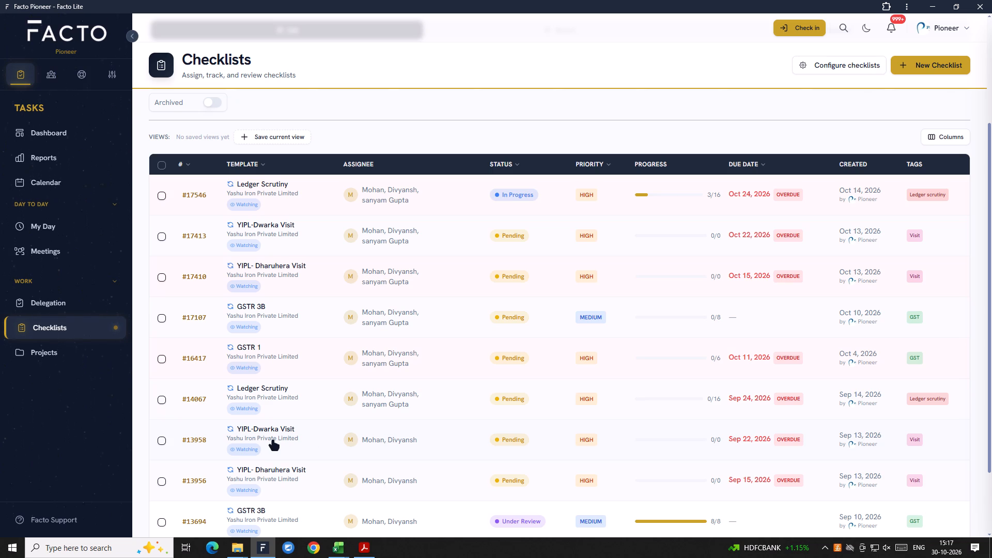
Open the info of the Yashu Iron Private Limited Advance Tax checklist #13487, due Sep 15, 2026.
scroll(273, 441, down, 3)
click(227, 516)
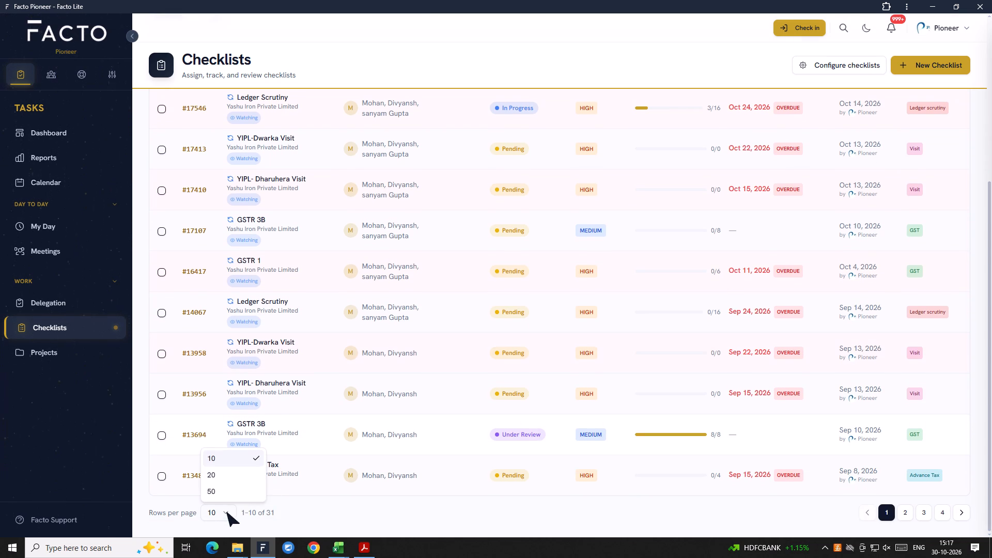
click(314, 491)
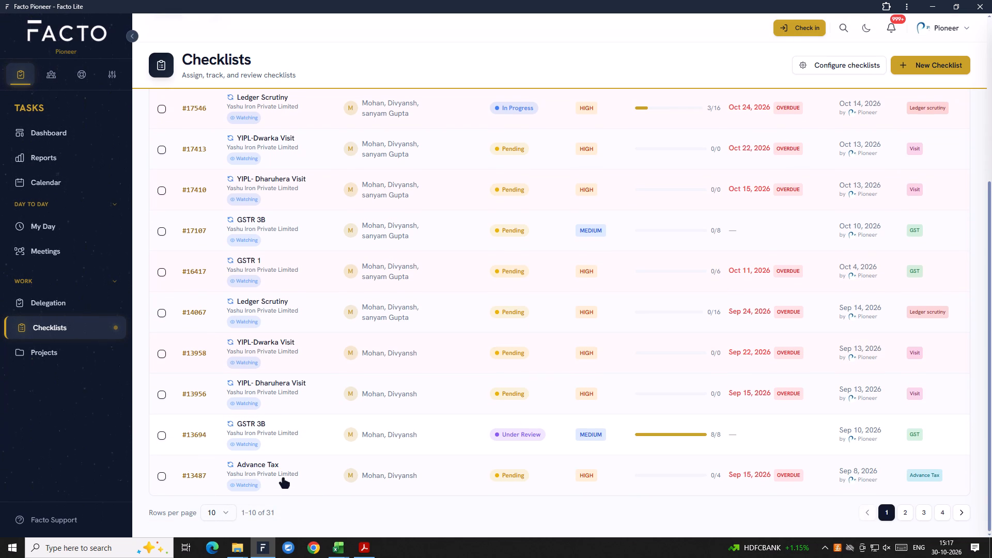
scroll(283, 479, up, 1)
scroll(283, 476, down, 2)
click(283, 476)
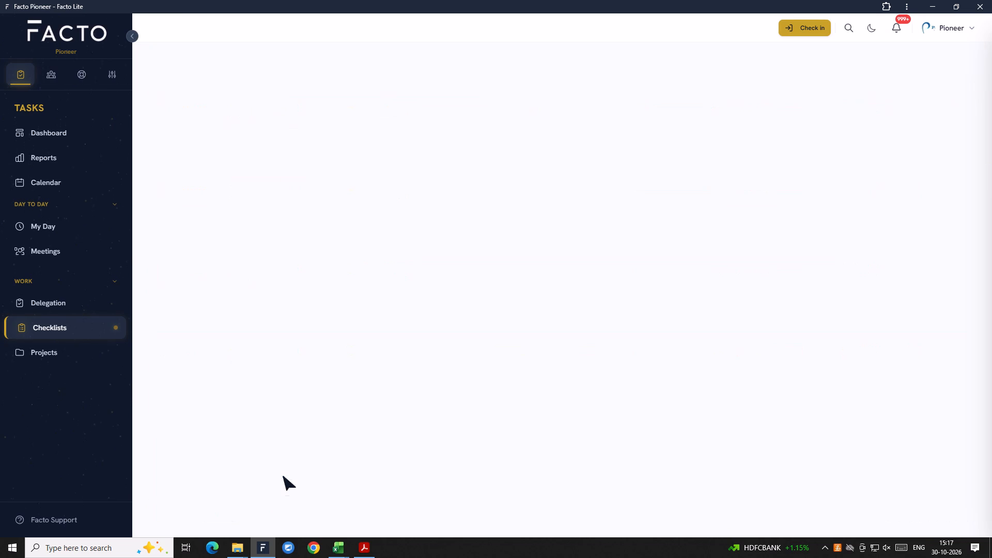
click(774, 215)
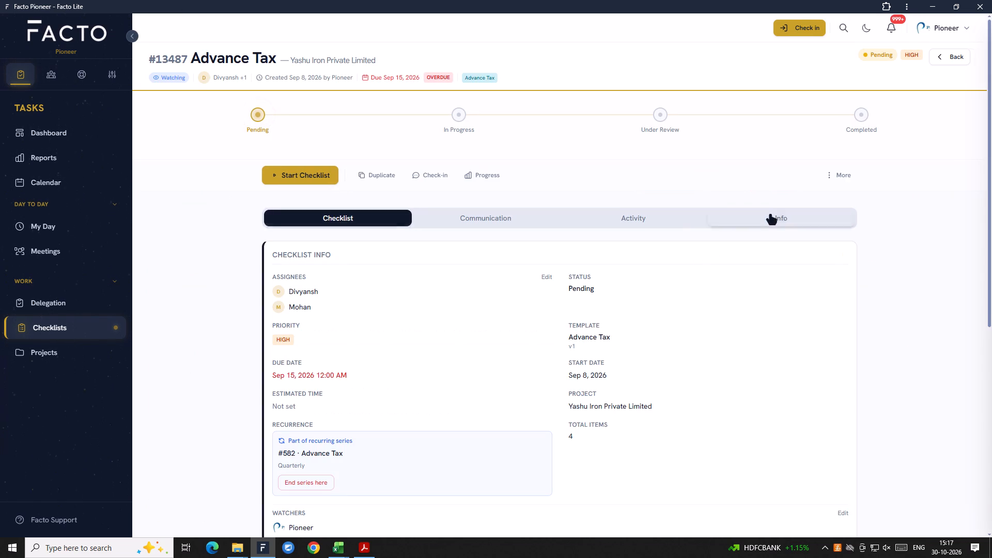
Add Sanyam to the assignees of Advance Tax checklist #13487, save, and return to the checklists list.
click(546, 276)
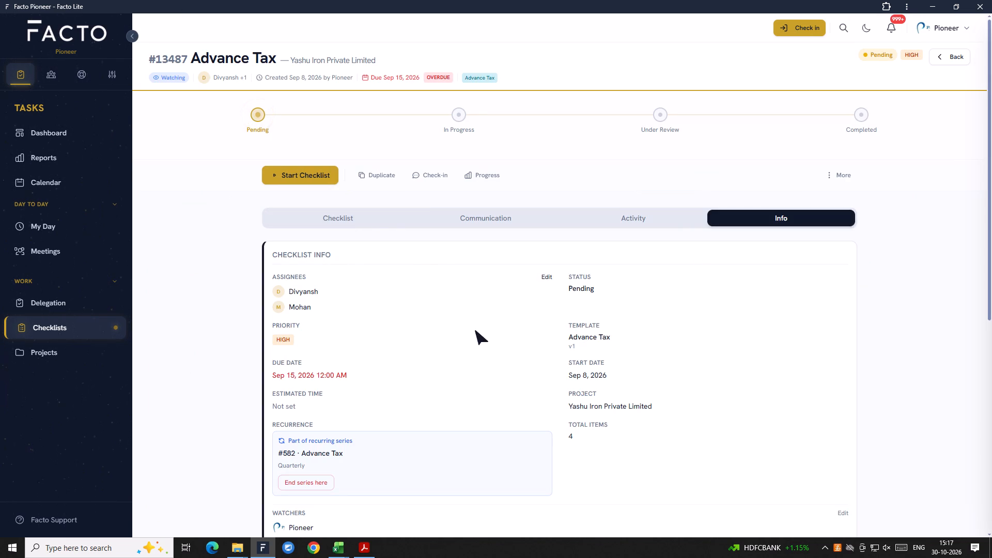
click(492, 280)
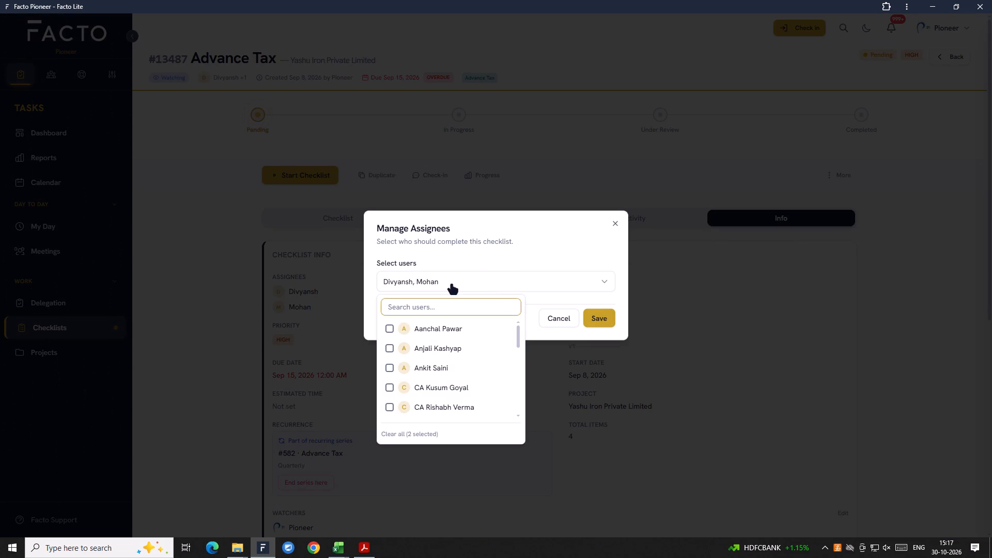
text(divy)
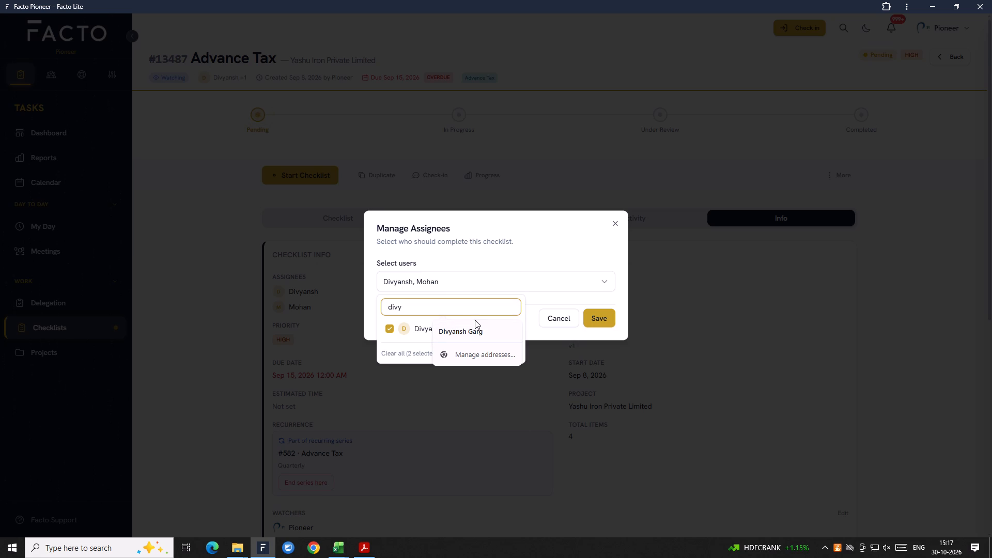
key(BackSpace)
key(BackSpace)
key(BackSpace)
key(BackSpace)
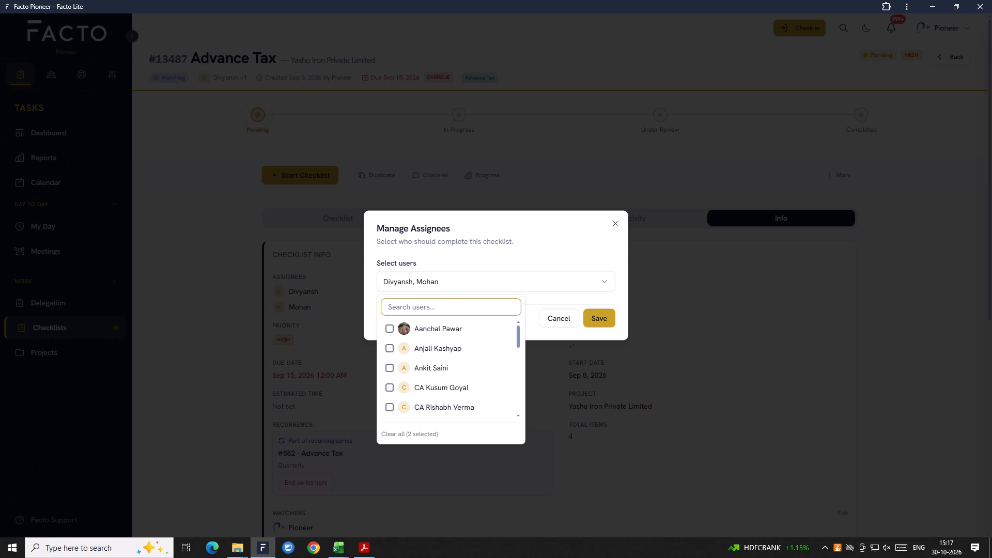
text(sa)
text(ny)
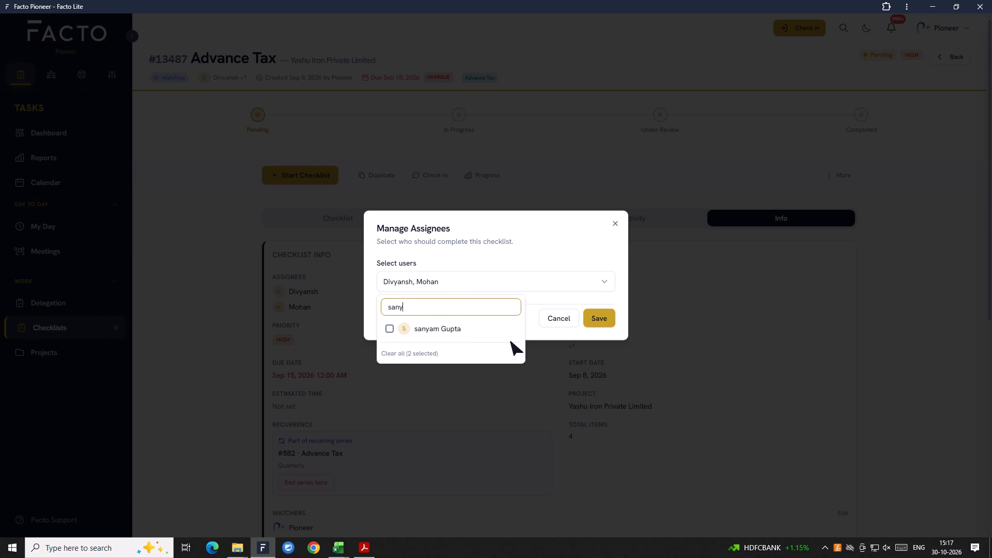
click(446, 328)
click(598, 321)
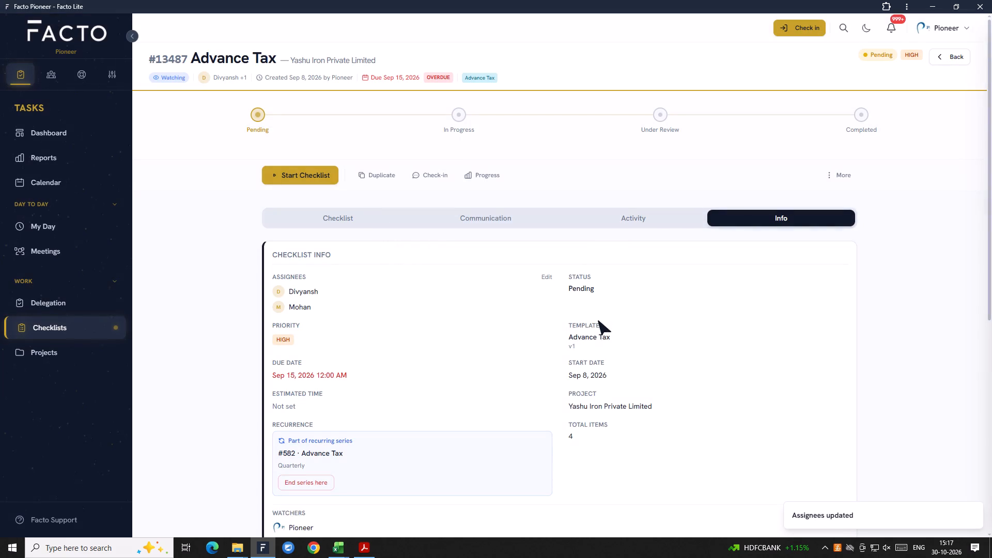
scroll(491, 374, down, 3)
scroll(497, 369, up, 3)
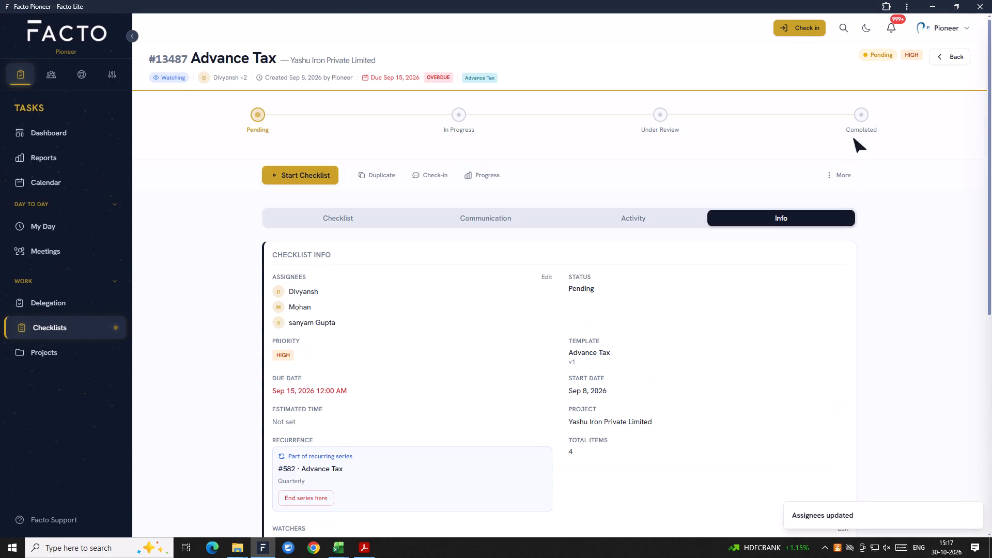
click(952, 59)
Review the assignees, statuses and progress of Divyansh's Yashu Iron Private Limited checklists on pages 2 and 3 of the list.
scroll(460, 378, down, 13)
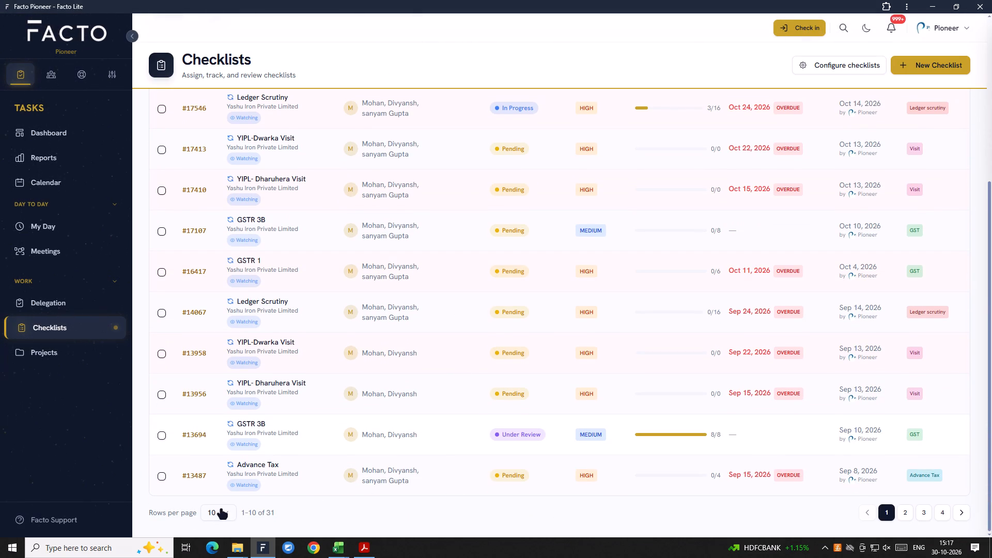
click(908, 512)
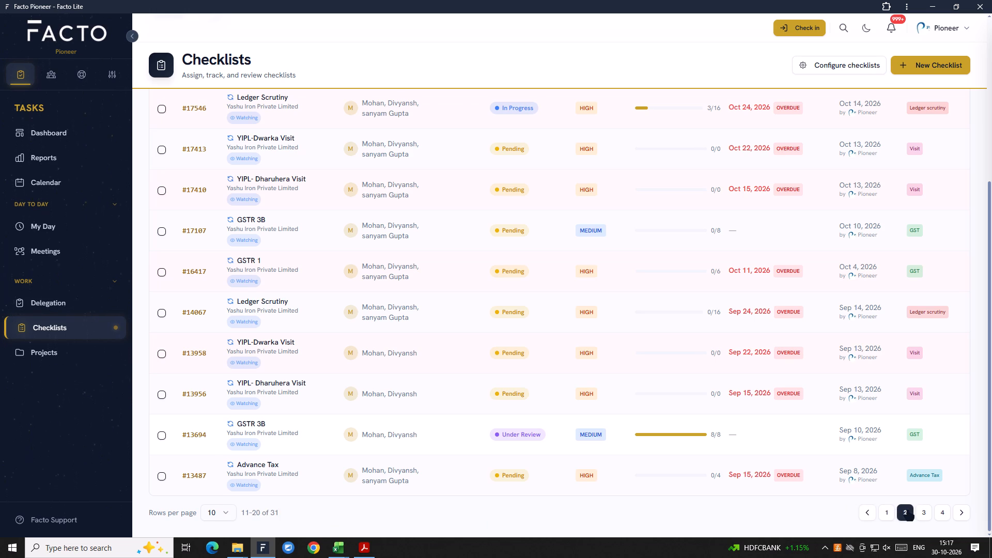
scroll(567, 353, up, 2)
scroll(492, 344, down, 2)
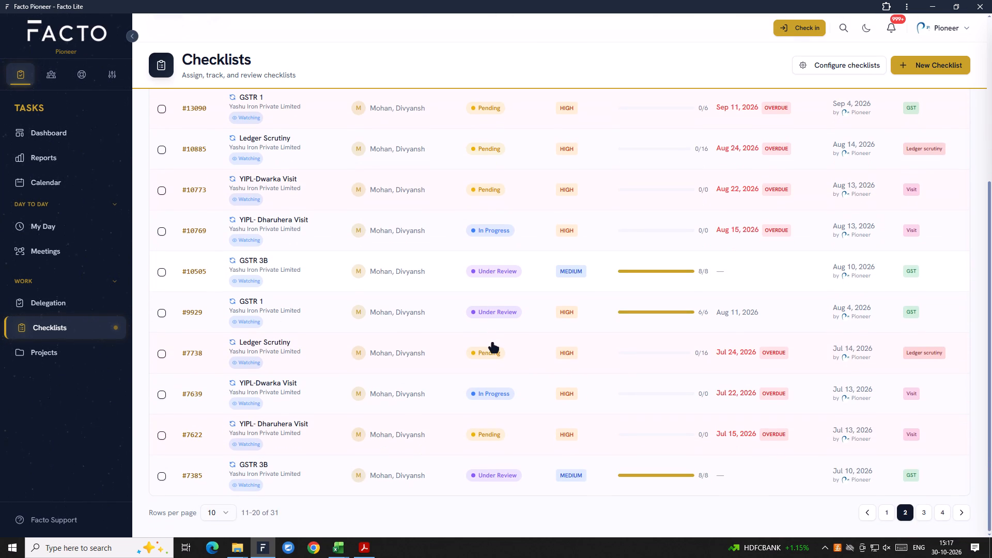
scroll(492, 344, down, 2)
scroll(288, 328, down, 3)
click(927, 517)
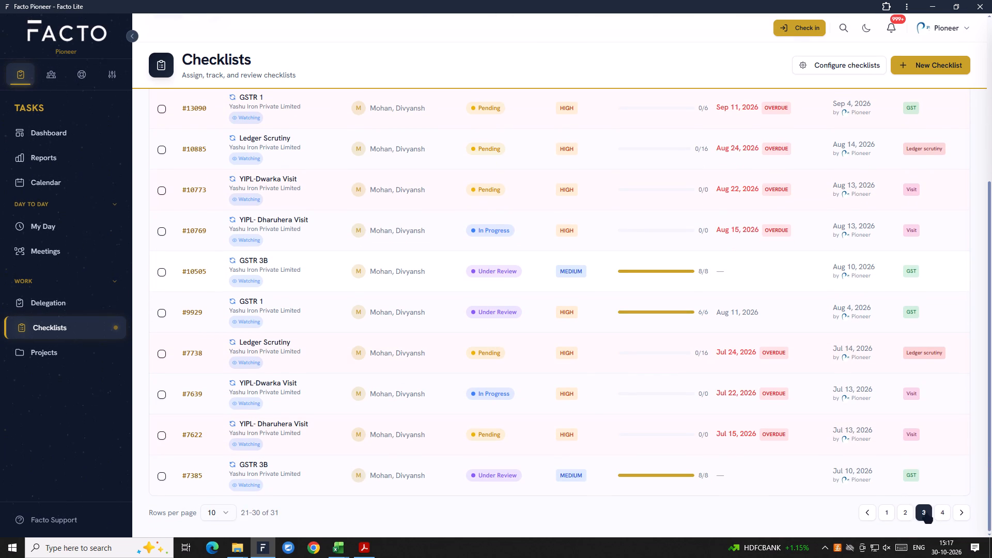
scroll(503, 411, down, 3)
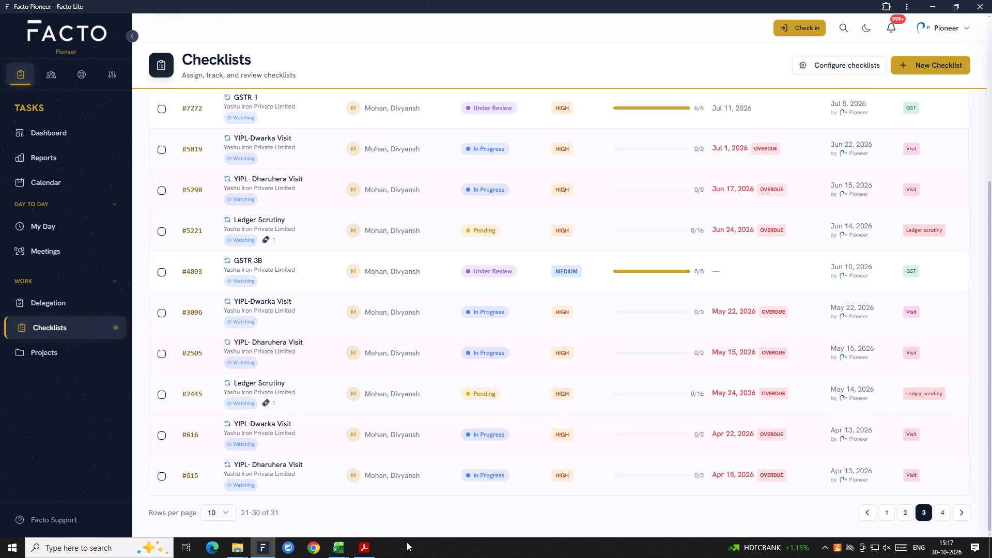
Set the checklists list to show 50 rows per page.
click(220, 514)
click(226, 496)
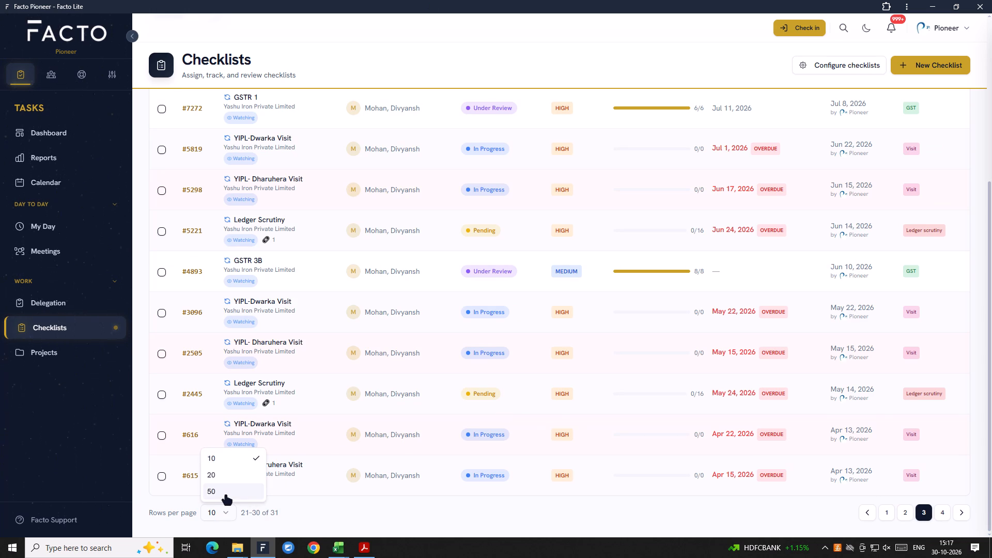
Examine the full list of Divyansh's Yashu Iron Private Limited checklists for assignees, statuses and due dates.
scroll(379, 329, down, 4)
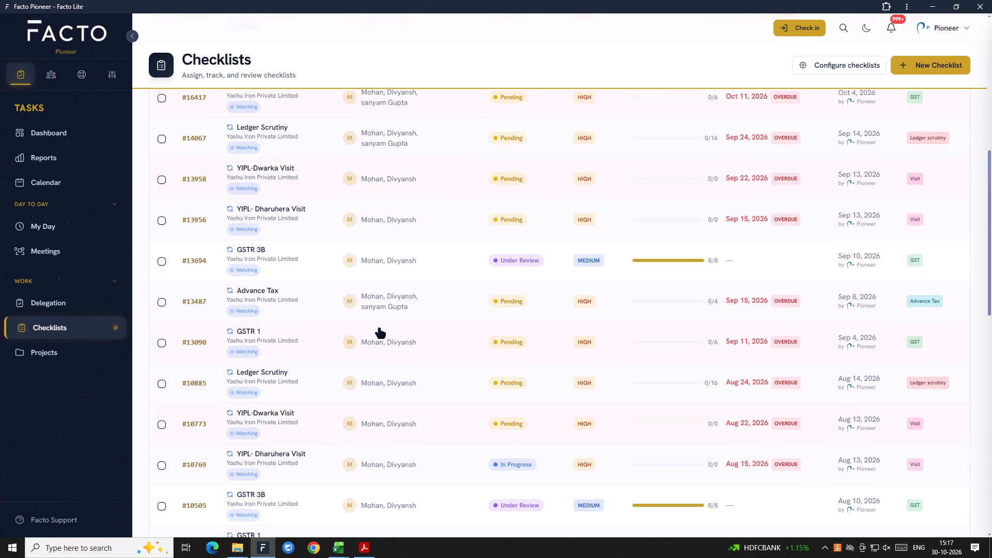
scroll(379, 329, down, 10)
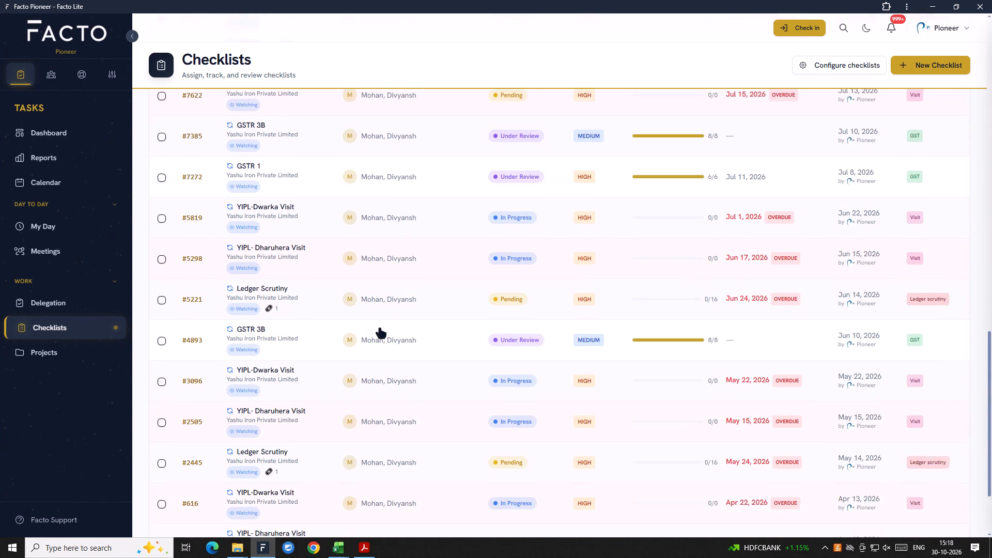
scroll(380, 329, down, 7)
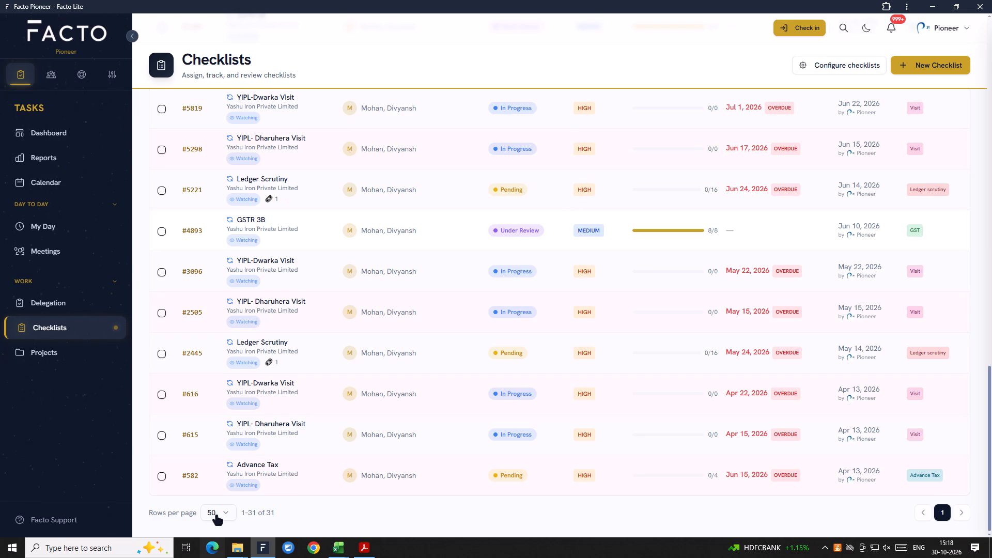
click(216, 514)
scroll(233, 496, down, 3)
click(346, 524)
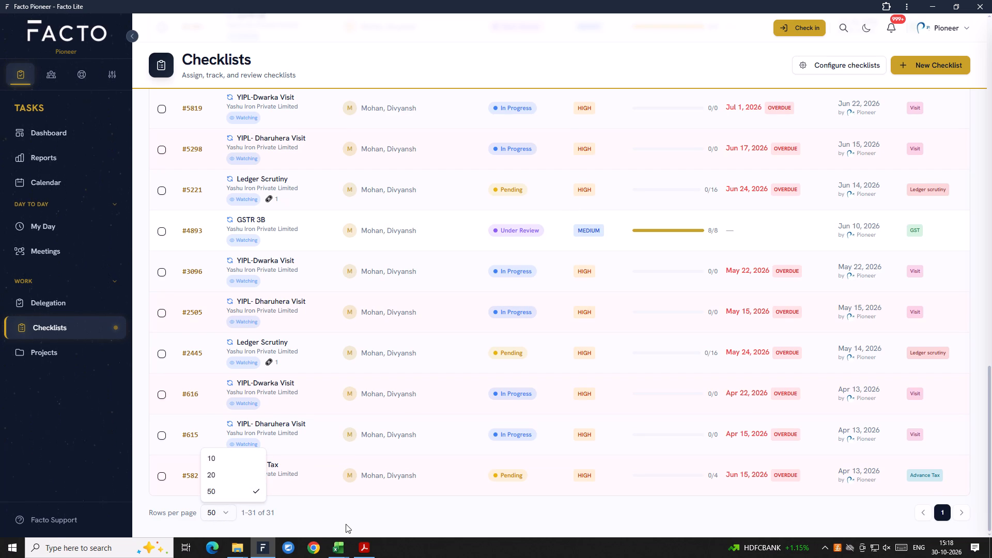
scroll(360, 498, up, 20)
scroll(360, 498, up, 5)
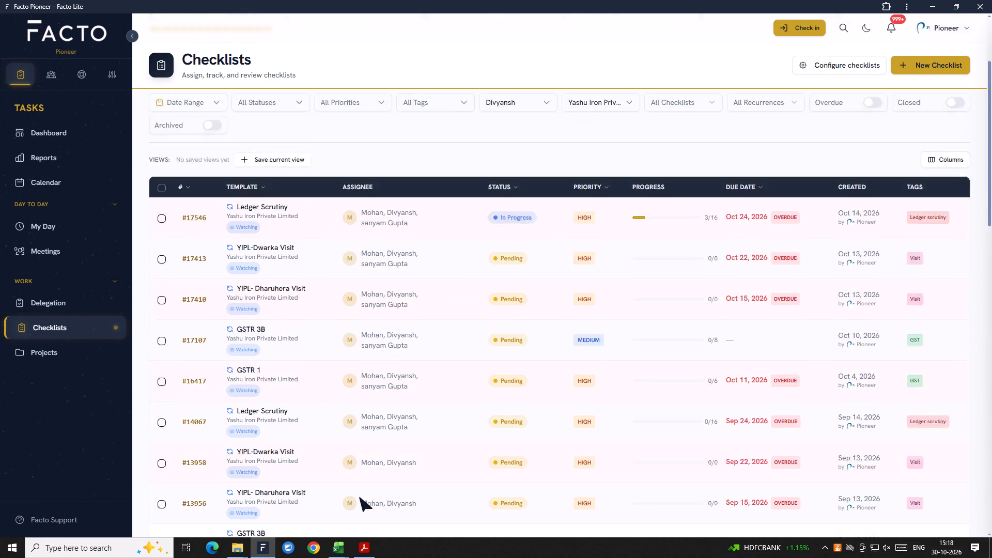
scroll(360, 498, up, 3)
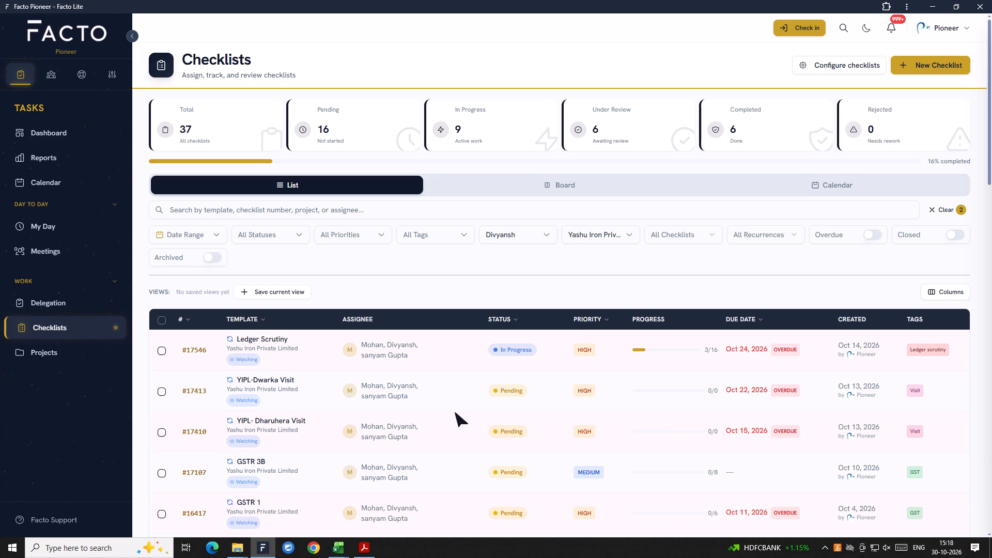
Reset the checklist filters and filter the list by Sanyam as assignee.
click(68, 332)
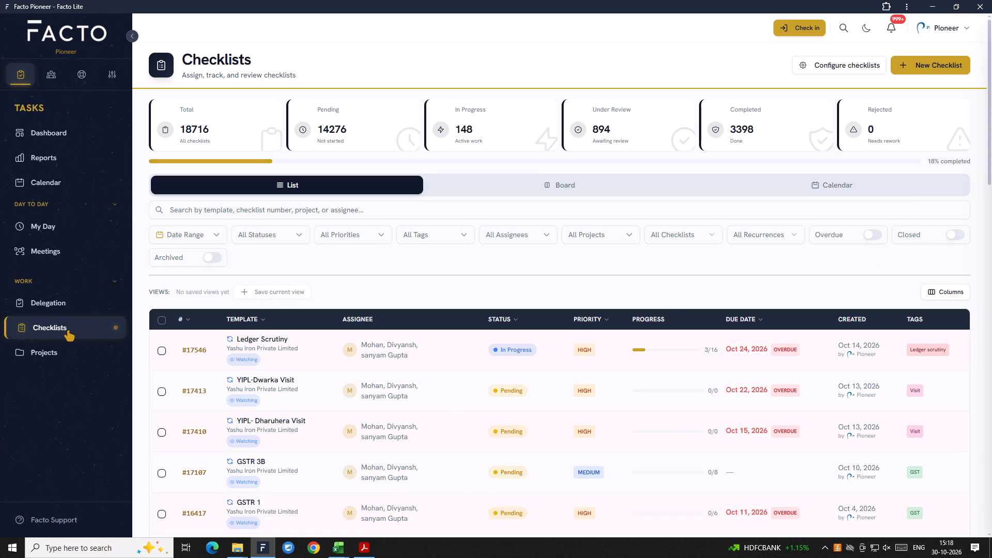
click(536, 240)
click(536, 233)
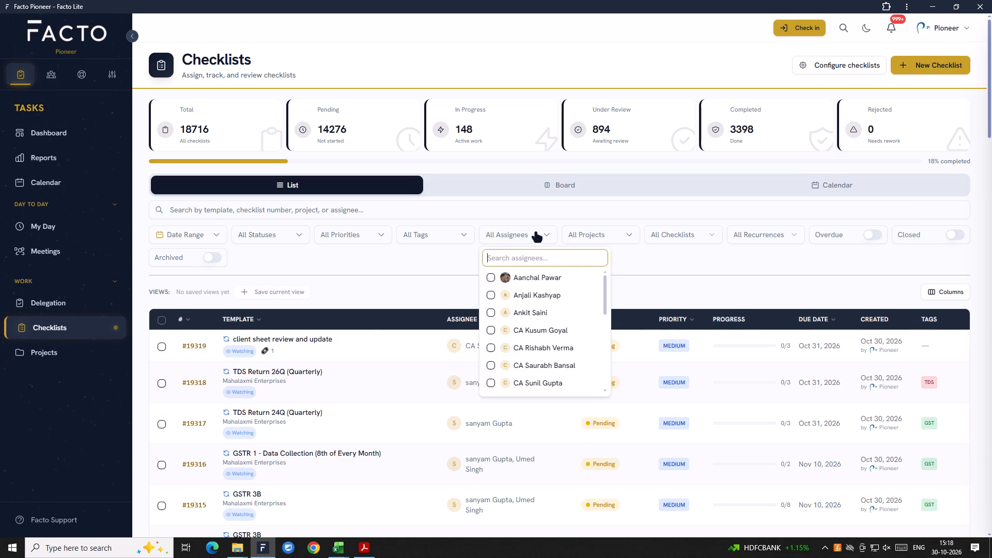
click(536, 233)
click(506, 237)
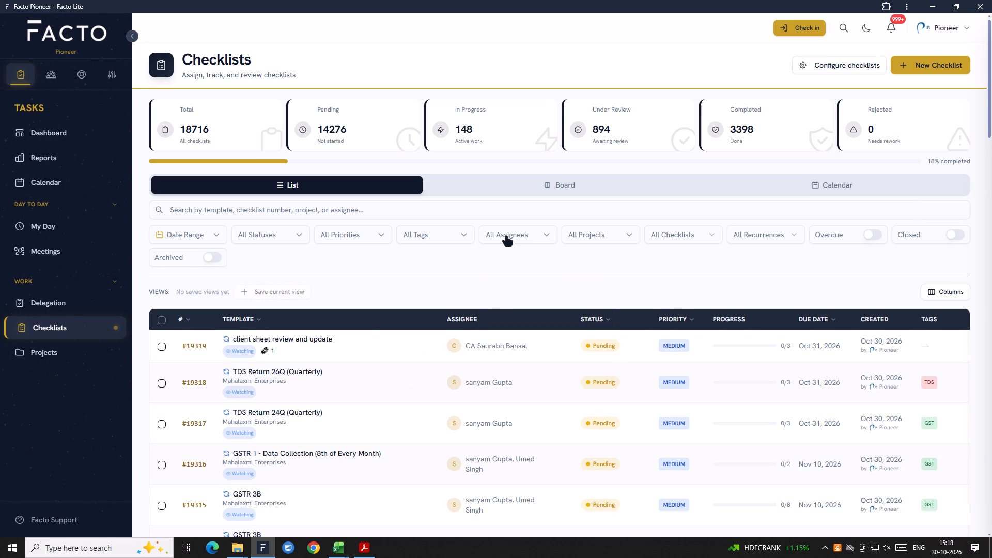
click(506, 237)
text(sa)
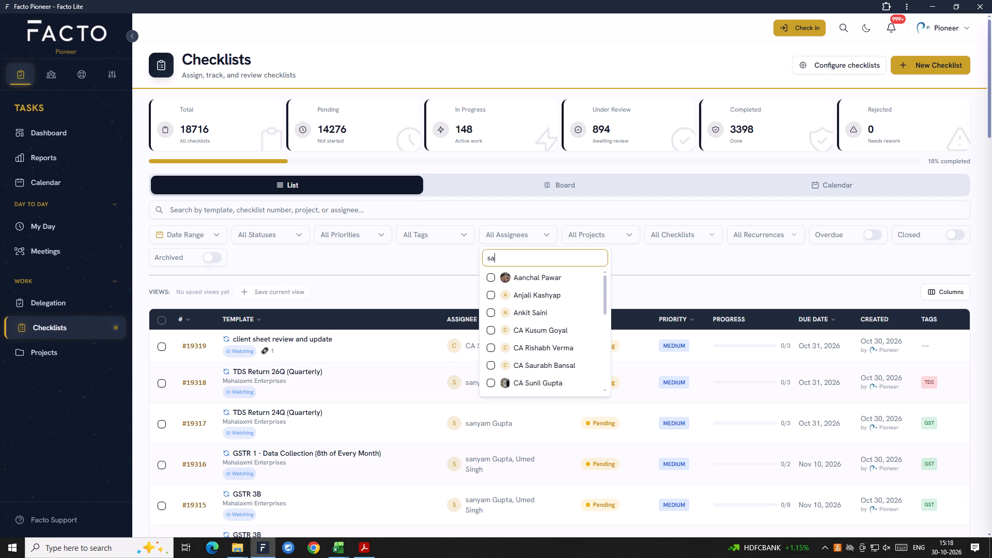
text(ny)
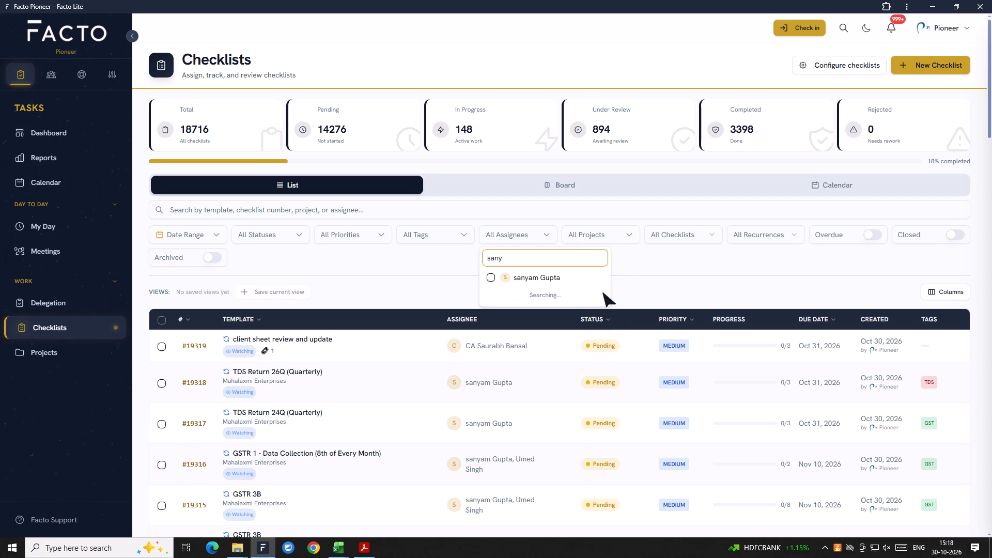
click(532, 277)
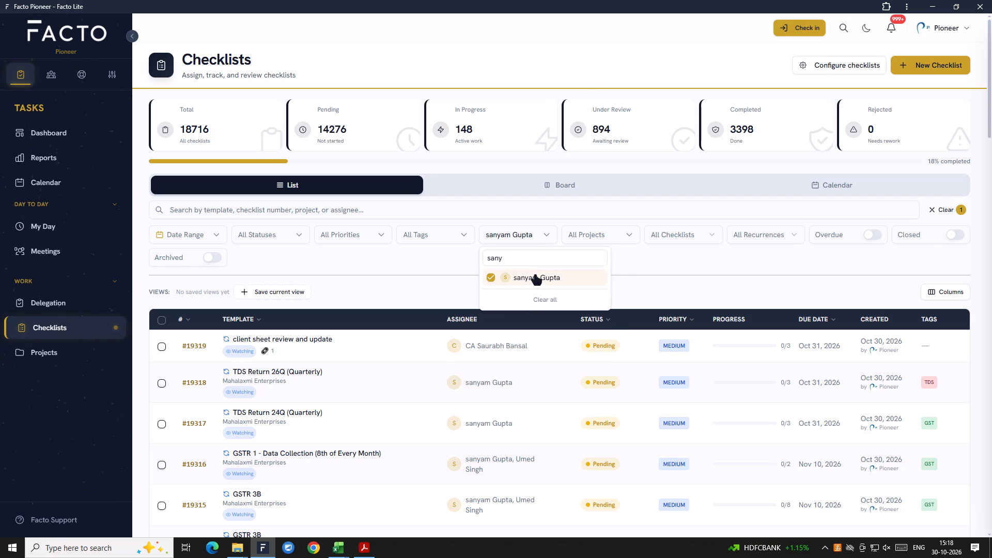
click(534, 277)
click(534, 277)
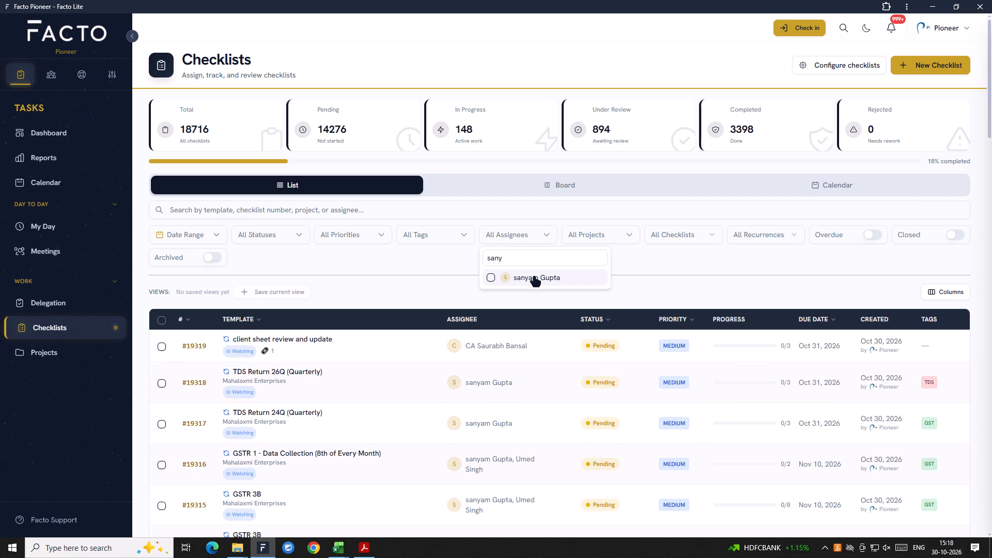
click(672, 277)
Add Mohan as an assignee to the TDS Return 26Q (Quarterly) checklist of Mahalaxmi Enterprises and save.
scroll(487, 413, down, 1)
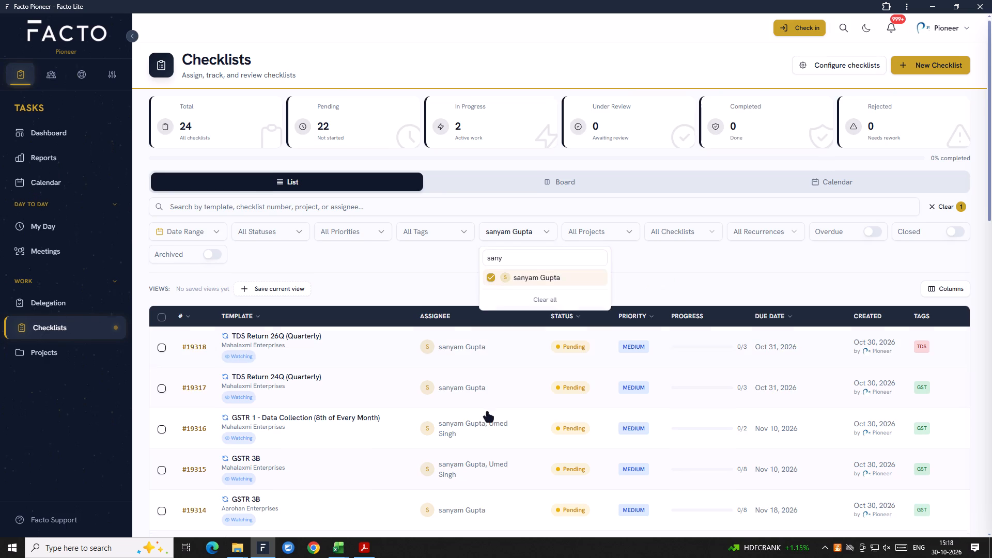
scroll(487, 413, down, 7)
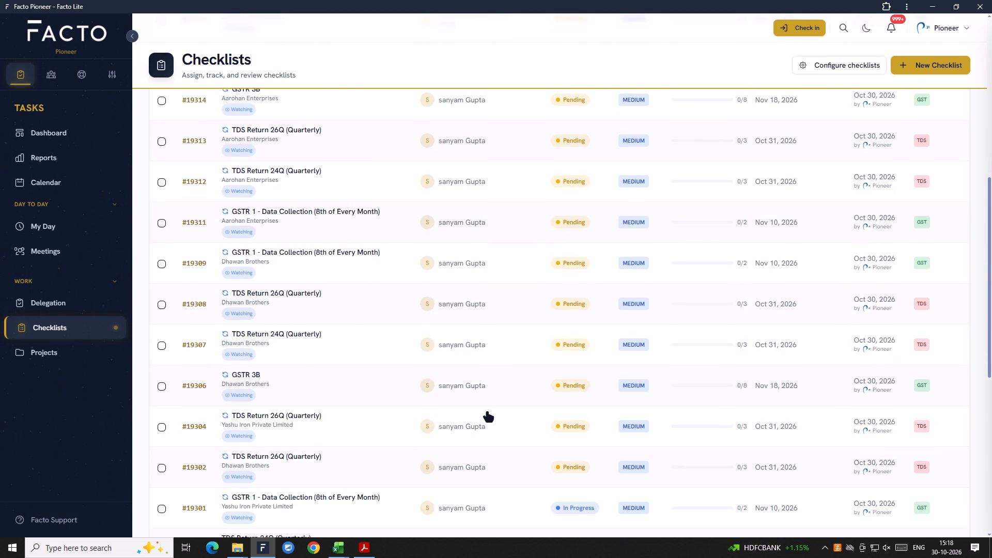
scroll(487, 413, up, 12)
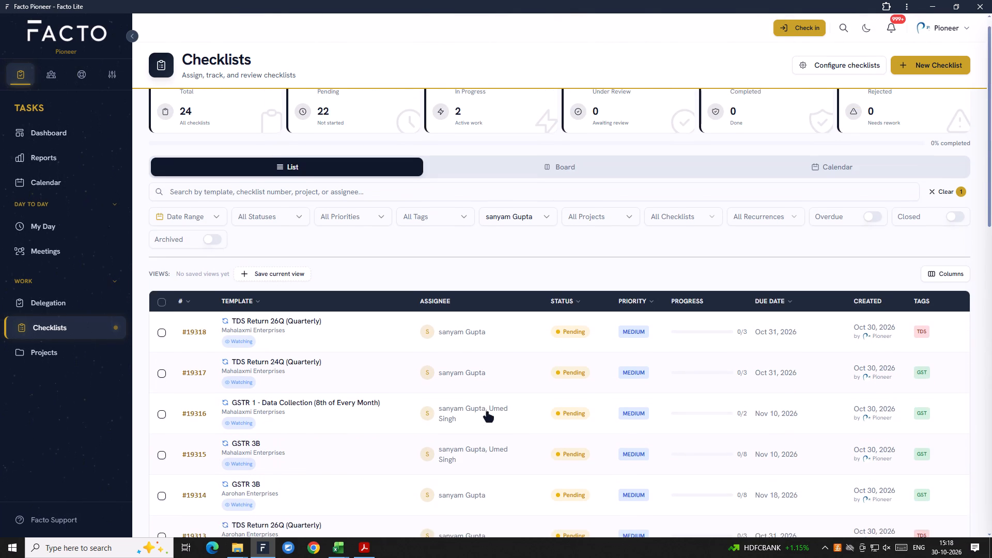
scroll(299, 407, down, 1)
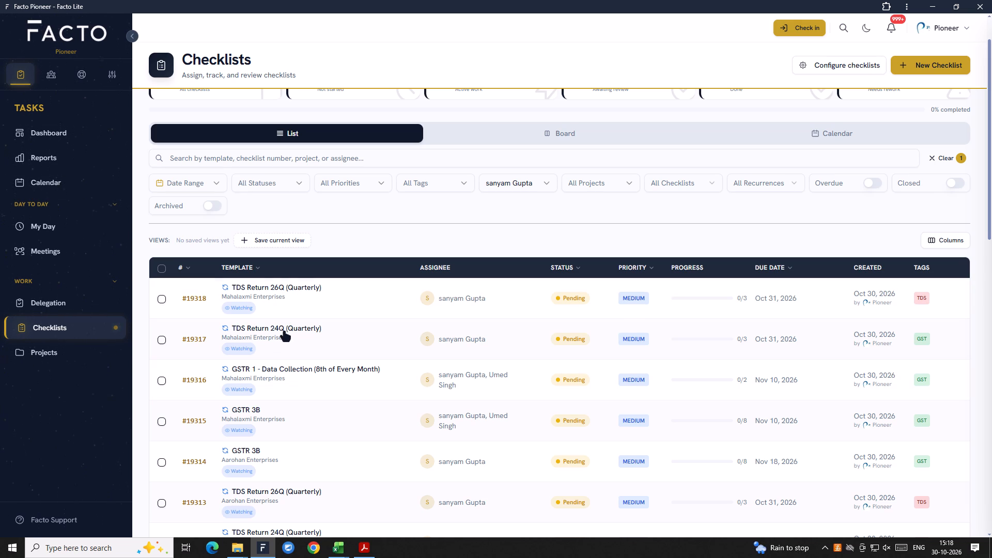
click(311, 297)
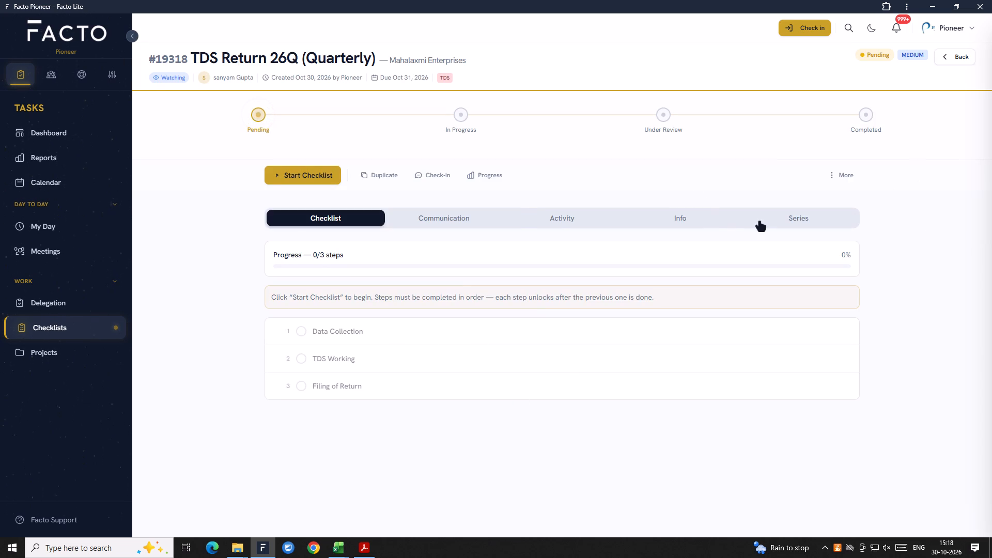
click(711, 223)
click(550, 274)
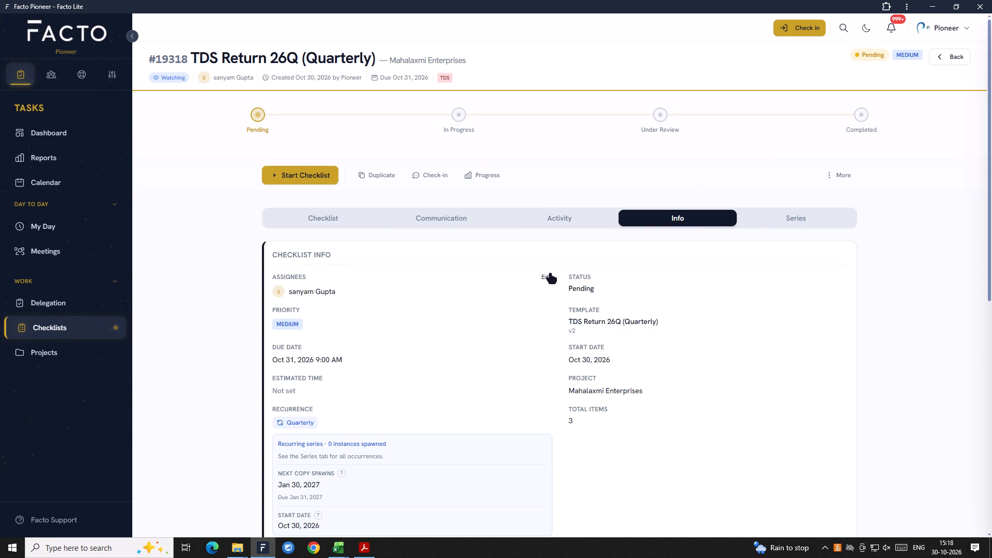
click(429, 280)
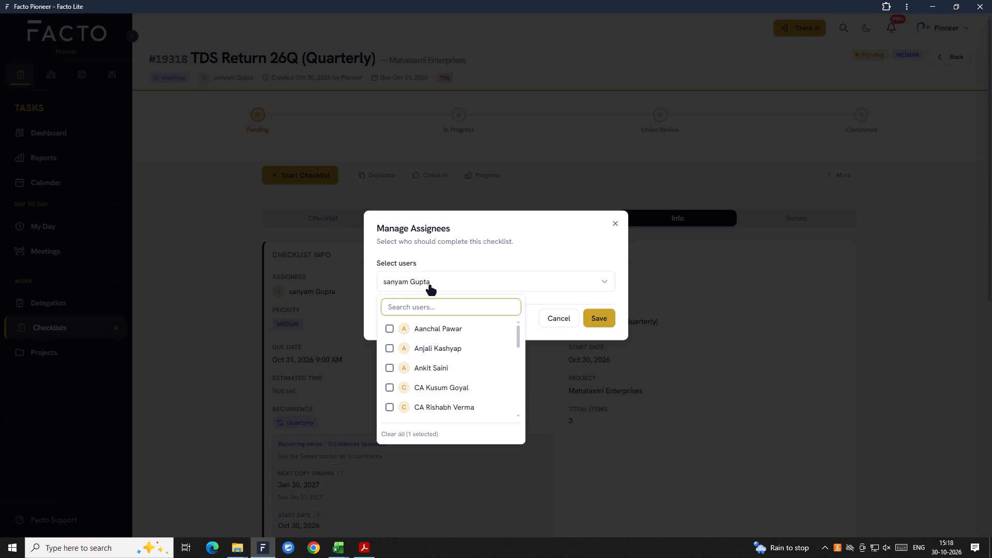
key(m)
text(oha)
click(430, 329)
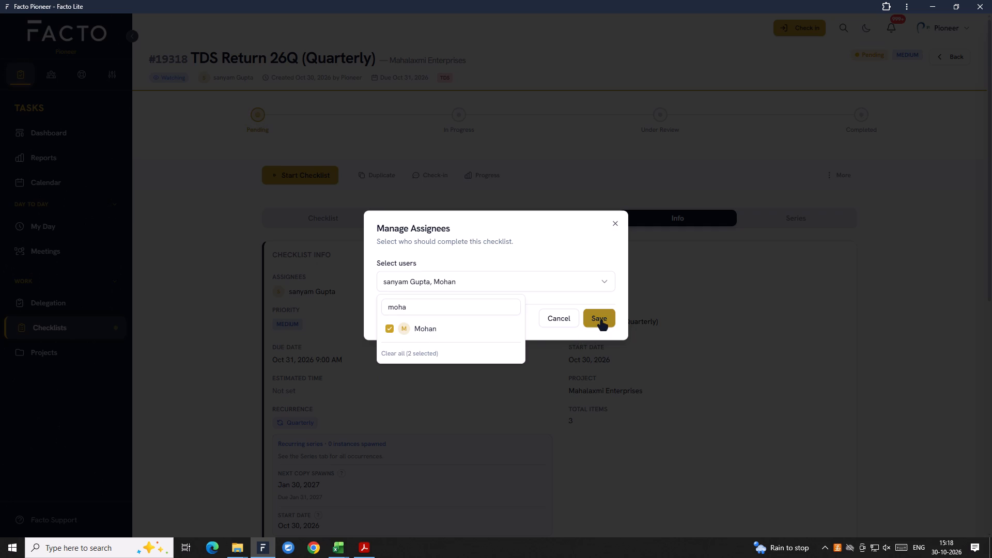
click(601, 321)
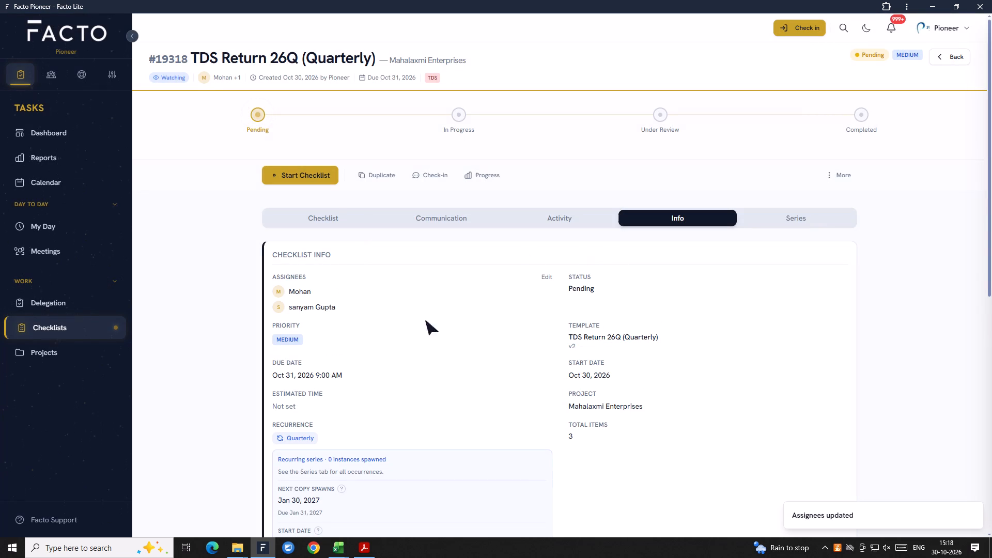
Add Divyansh as an assignee to the same TDS Return 26Q checklist, save, and return to the checklists list.
click(550, 277)
click(450, 289)
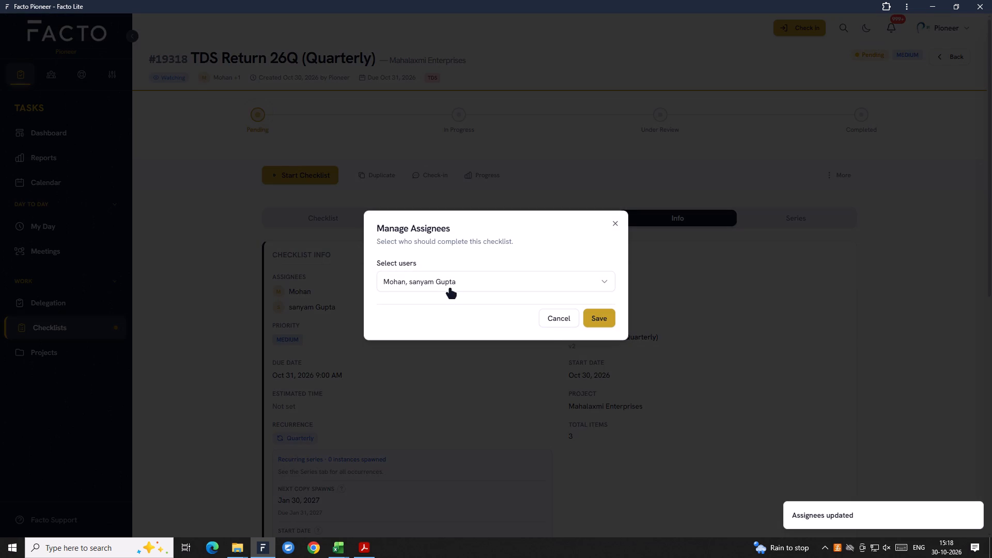
key(d)
text(ivya)
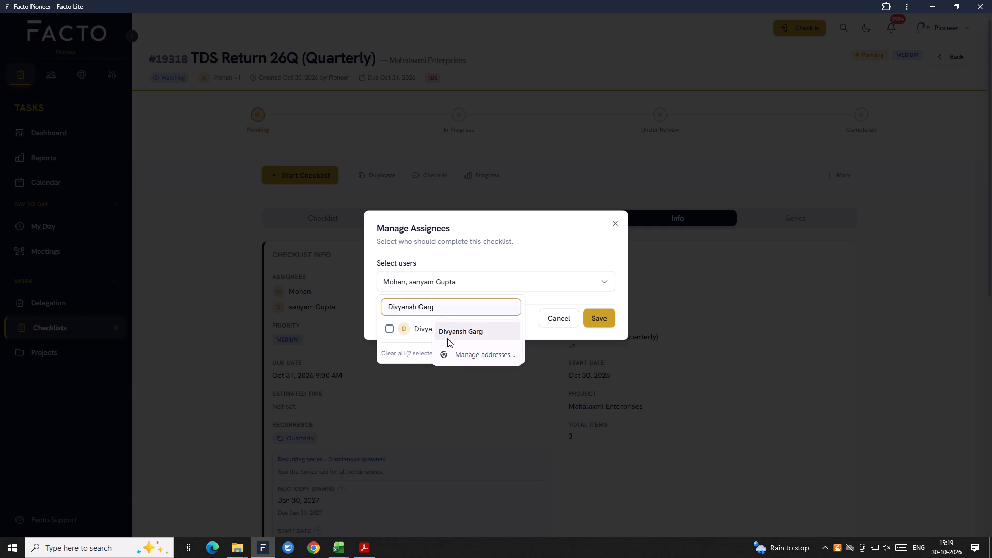
click(412, 329)
click(597, 319)
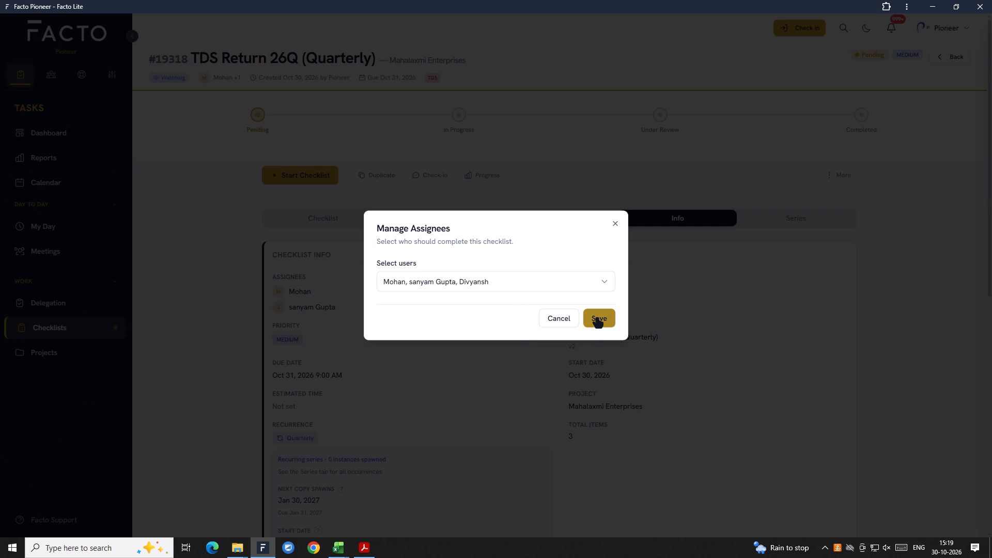
click(520, 354)
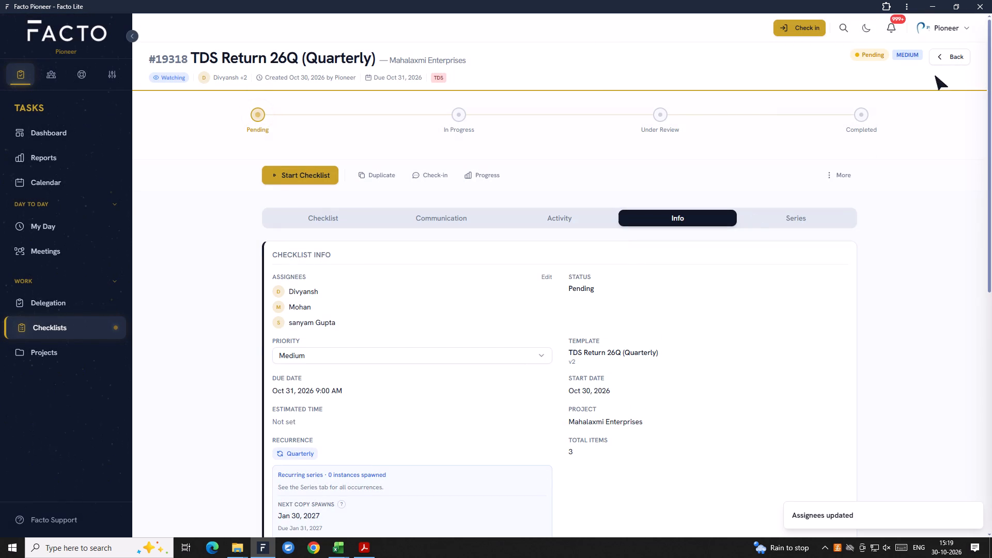
click(945, 58)
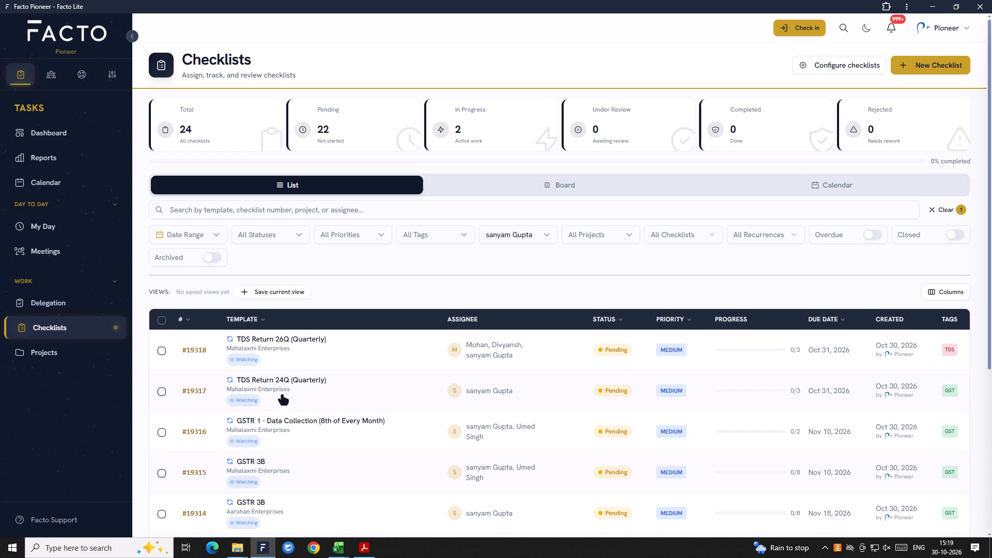
Open the TDS Return 24Q (Quarterly) checklist of Mahalaxmi Enterprises and select Divyansh as an additional assignee.
drag(282, 395, 283, 389)
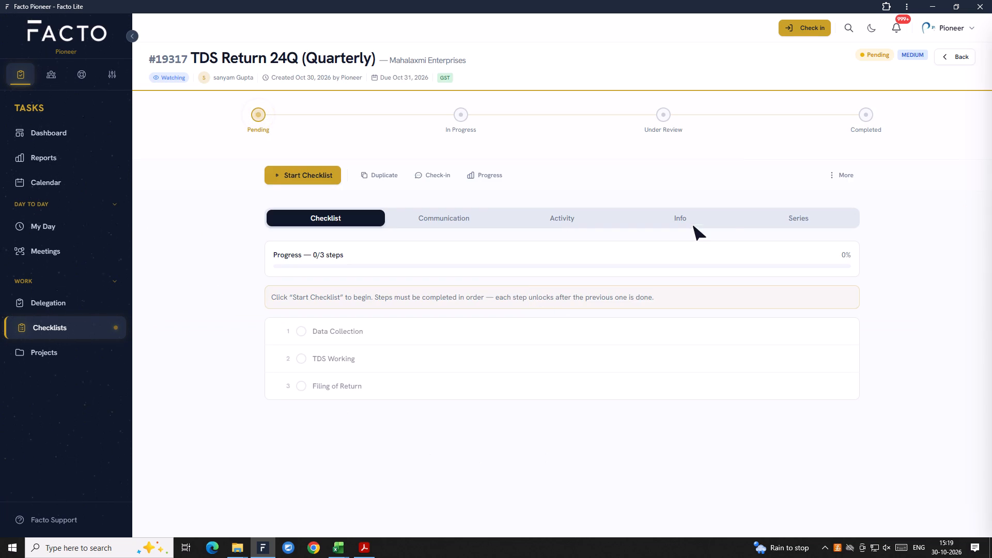
click(693, 226)
click(550, 278)
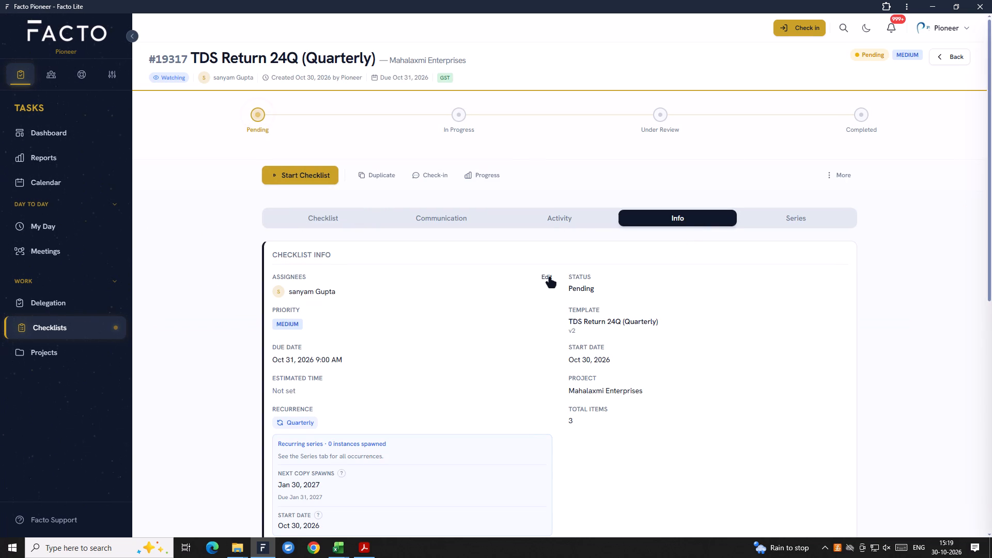
click(424, 282)
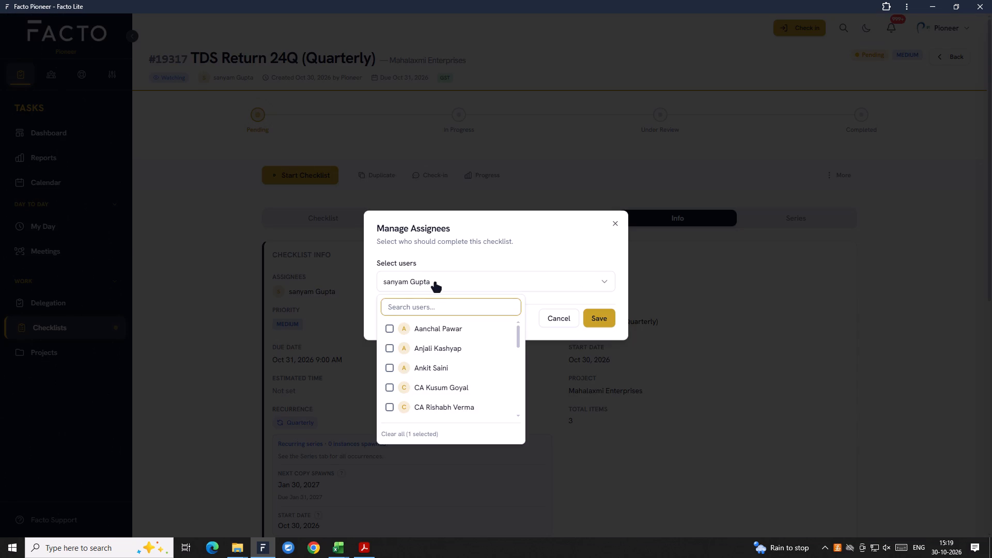
key(d)
text(iv)
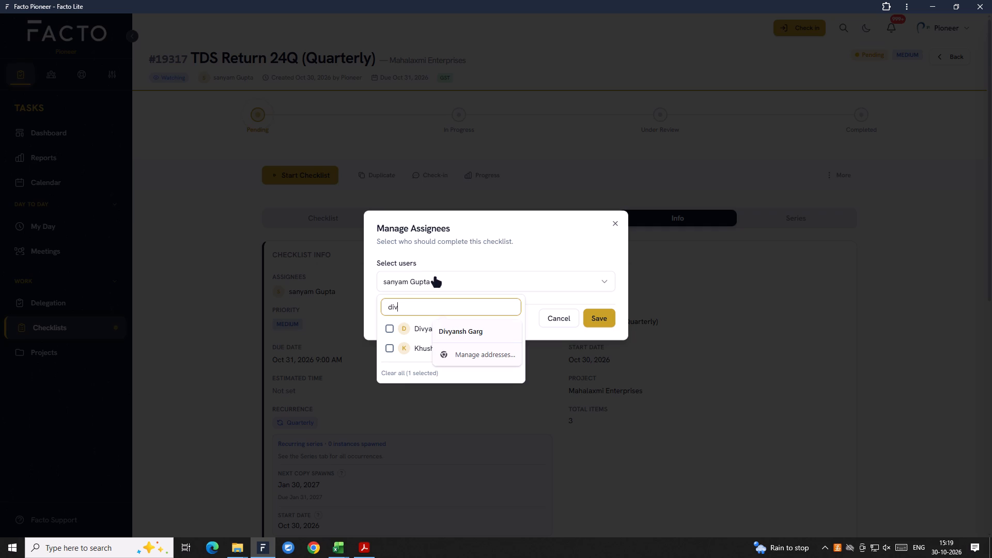
key(y)
click(419, 330)
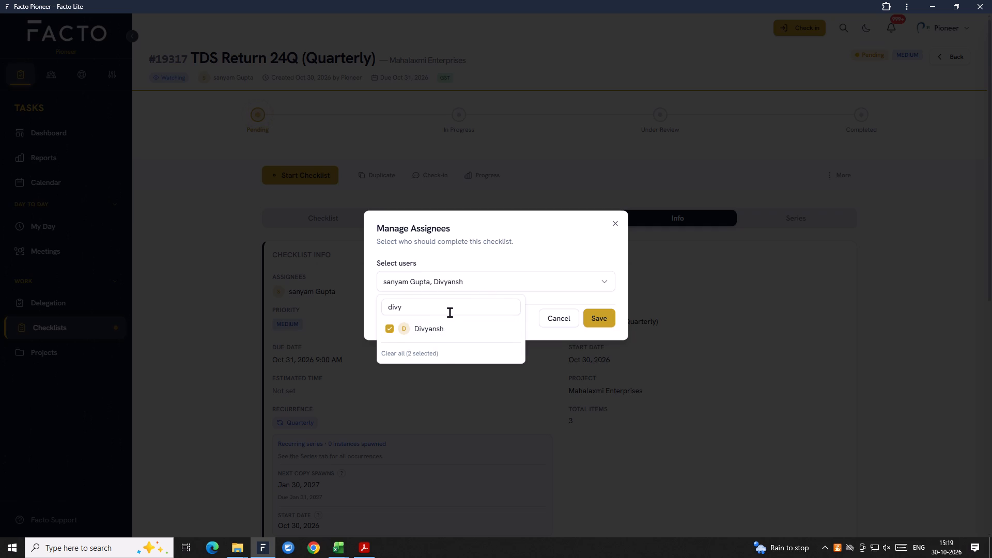
Select Mohan as a further assignee of the TDS Return 24Q checklist, save the assignees, and return to the list.
click(450, 313)
key(BackSpace)
key(BackSpace)
key(BackSpace)
key(BackSpace)
key(BackSpace)
key(BackSpace)
key(BackSpace)
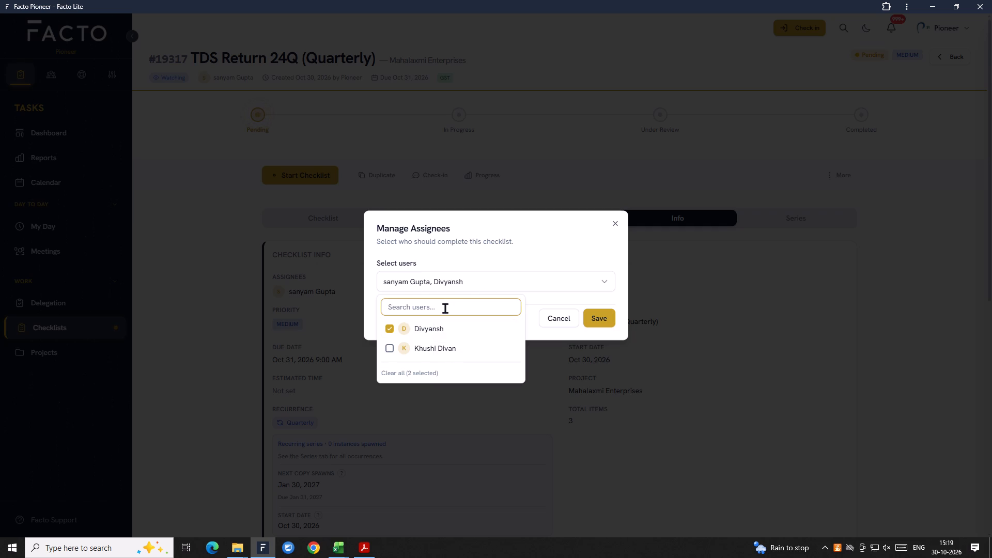
text(moh)
text(an)
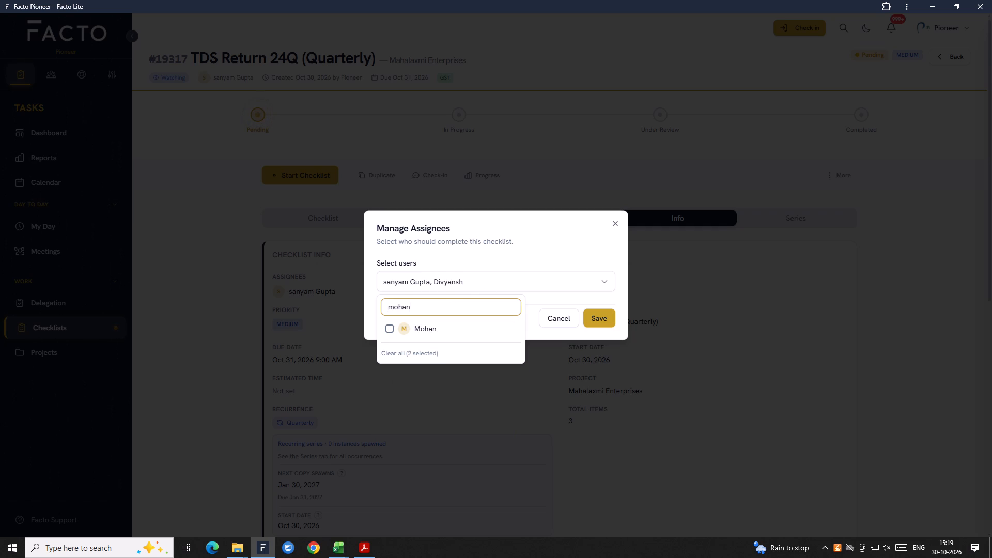
click(428, 333)
click(594, 321)
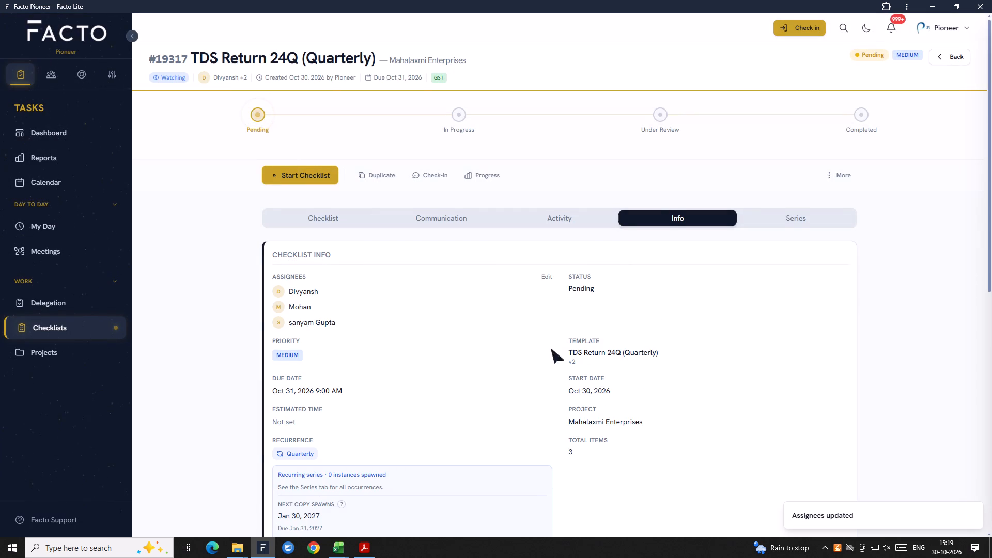
scroll(428, 483, down, 2)
scroll(430, 496, up, 2)
click(952, 53)
Add Divyansh to the assignee filter of the checklists list alongside Sanyam.
scroll(459, 364, down, 1)
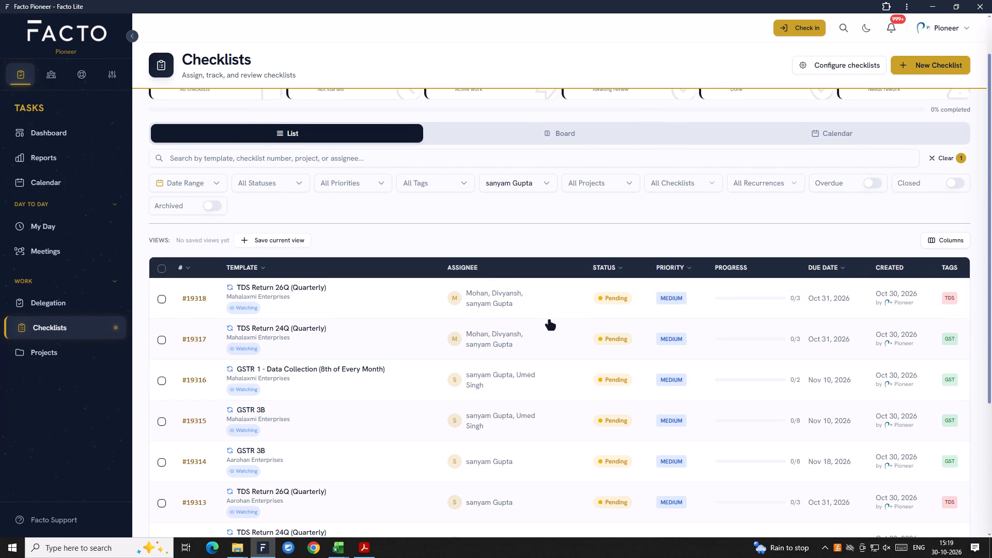
scroll(550, 326, up, 1)
click(524, 239)
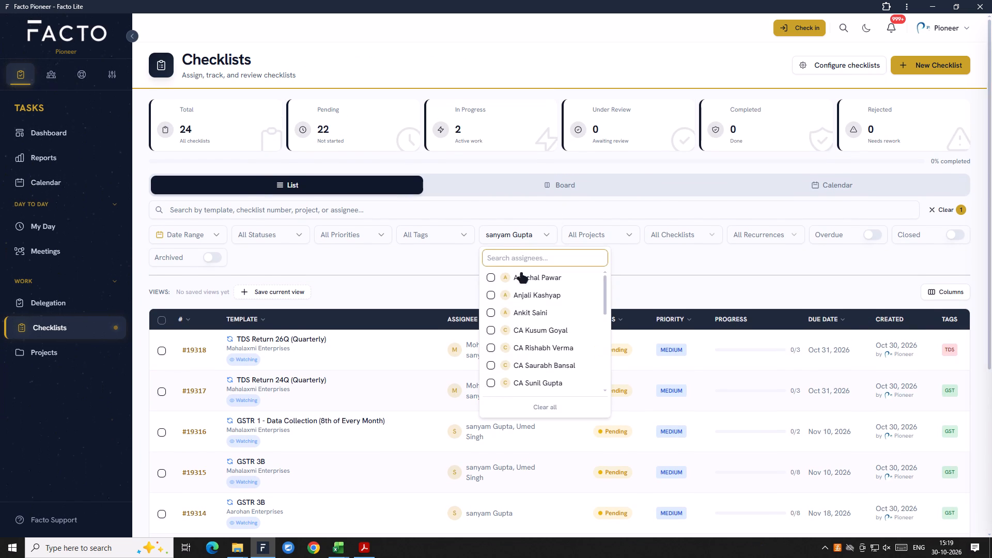
scroll(537, 339, down, 5)
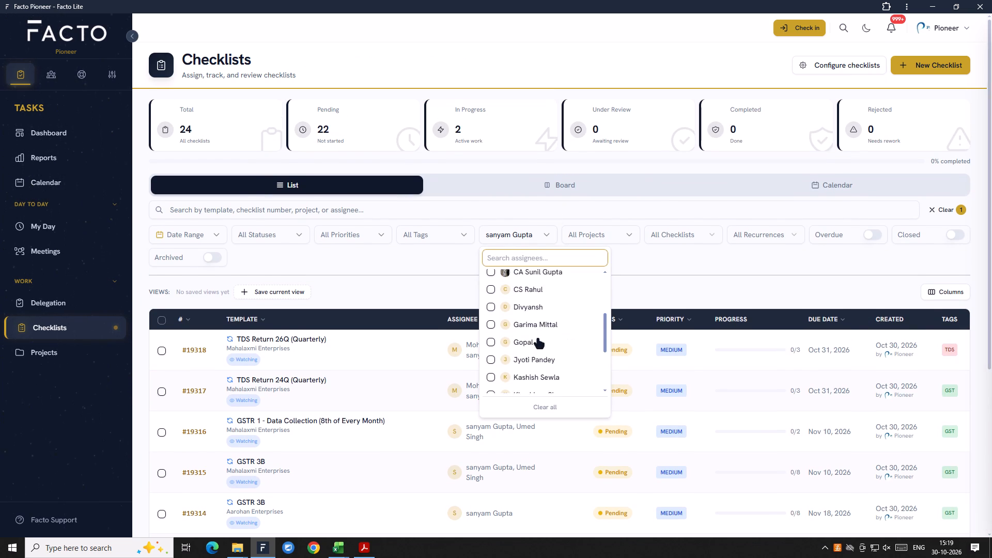
scroll(531, 339, up, 3)
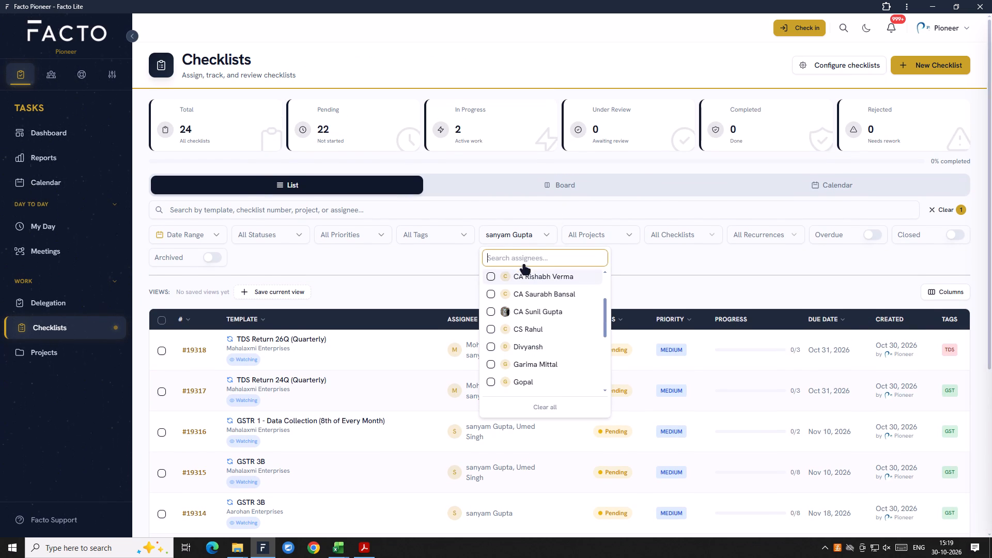
click(533, 227)
click(528, 240)
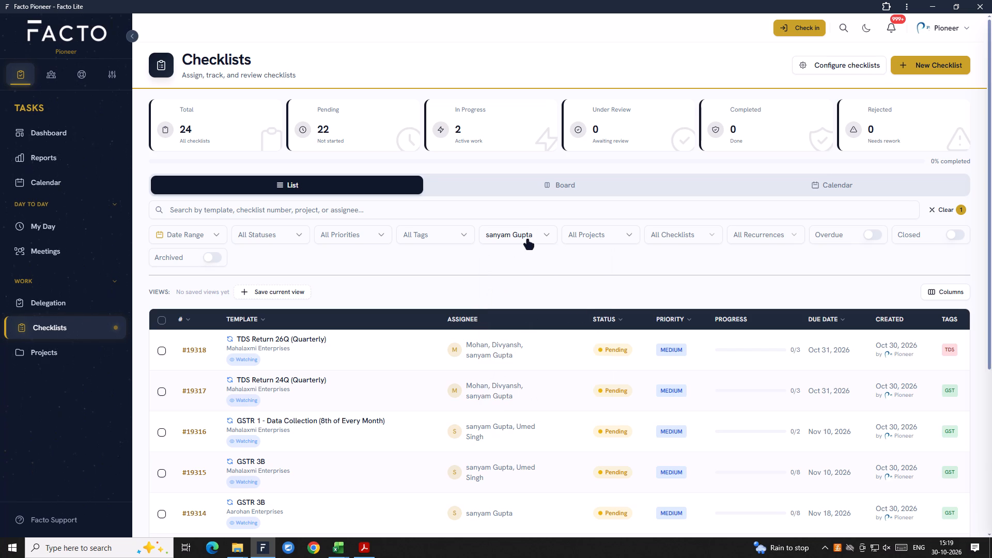
text(dv)
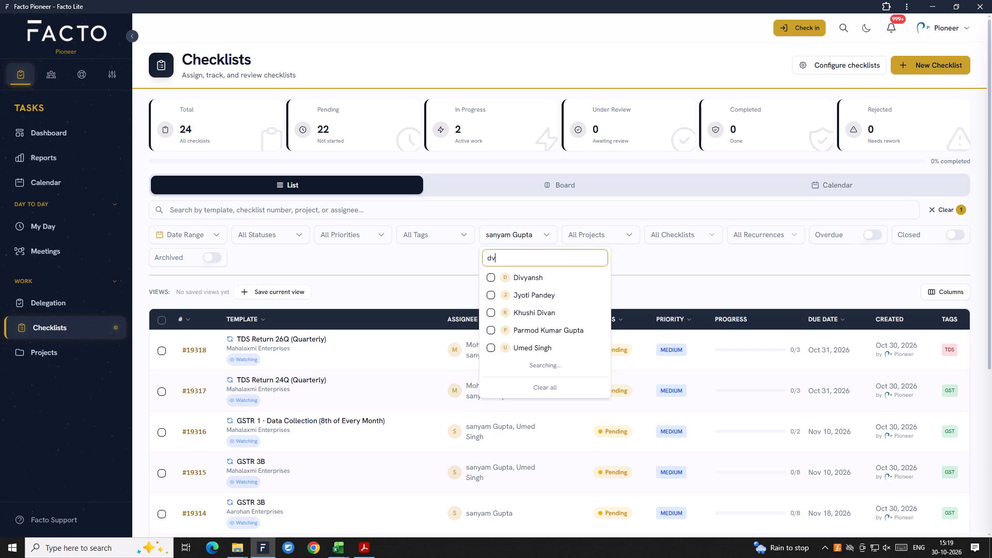
key(BackSpace)
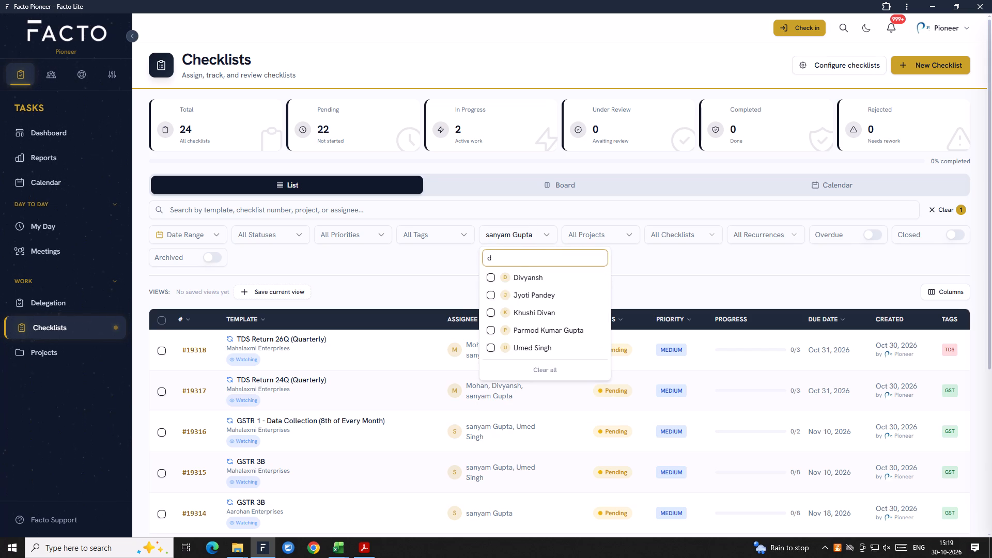
key(i)
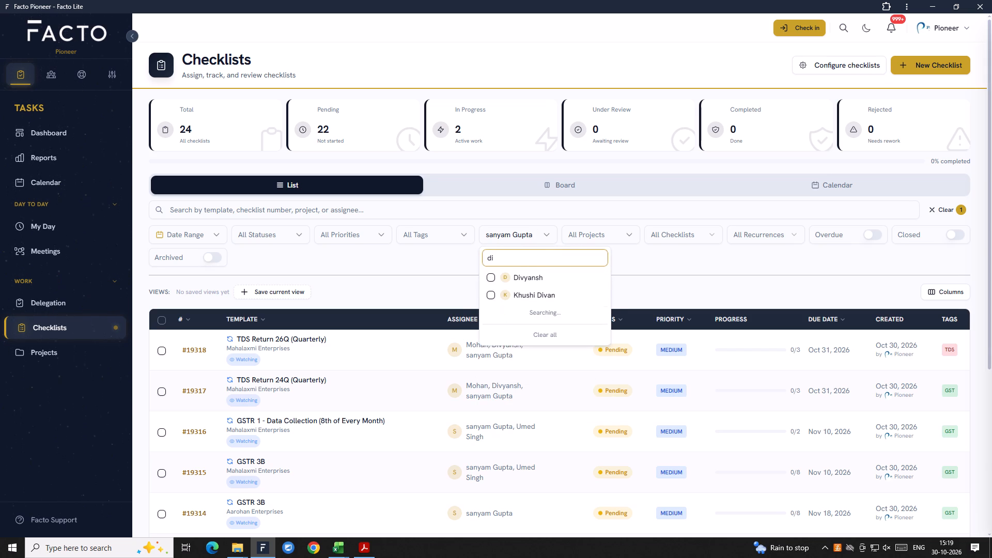
key(v)
click(519, 275)
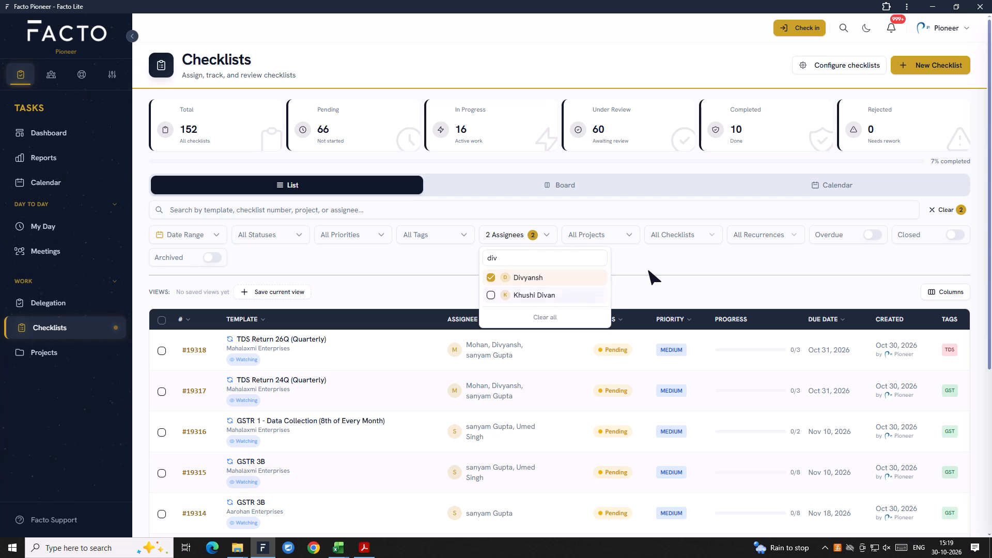
click(648, 271)
Add Mohan to the assignee filter of the checklists list.
click(523, 237)
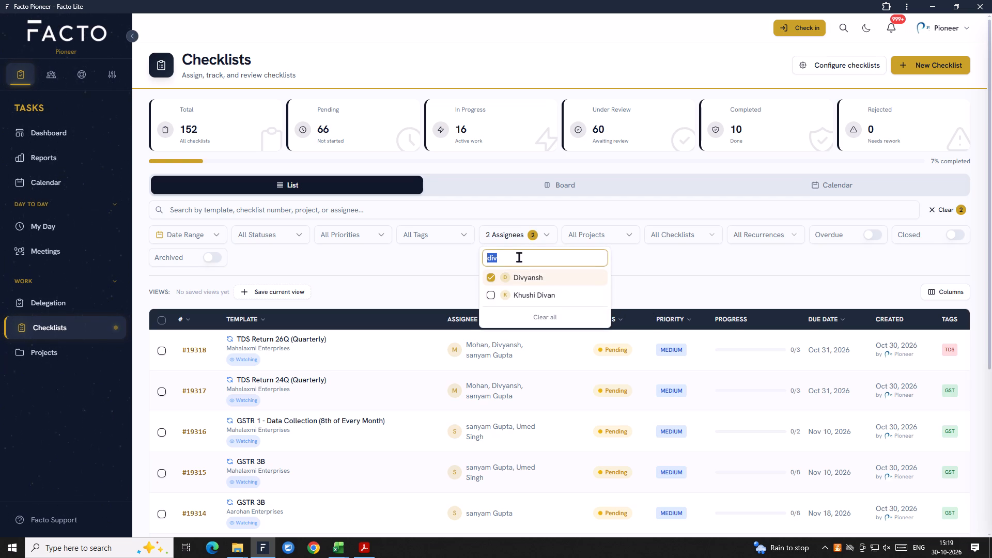
key(BackSpace)
text(moha)
click(528, 273)
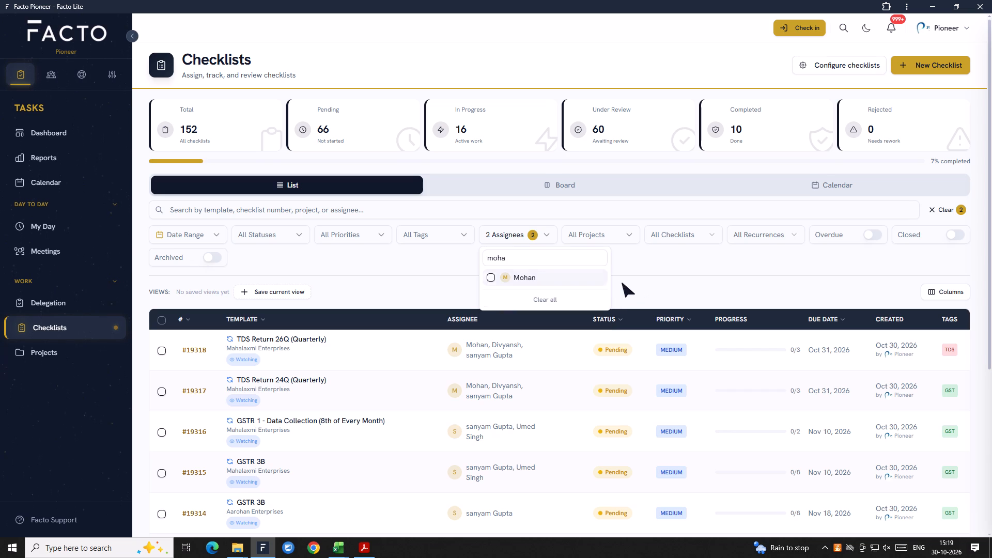
Close the assignee filter and increase the number of rows shown per page in the checklists list.
click(683, 286)
scroll(610, 355, down, 1)
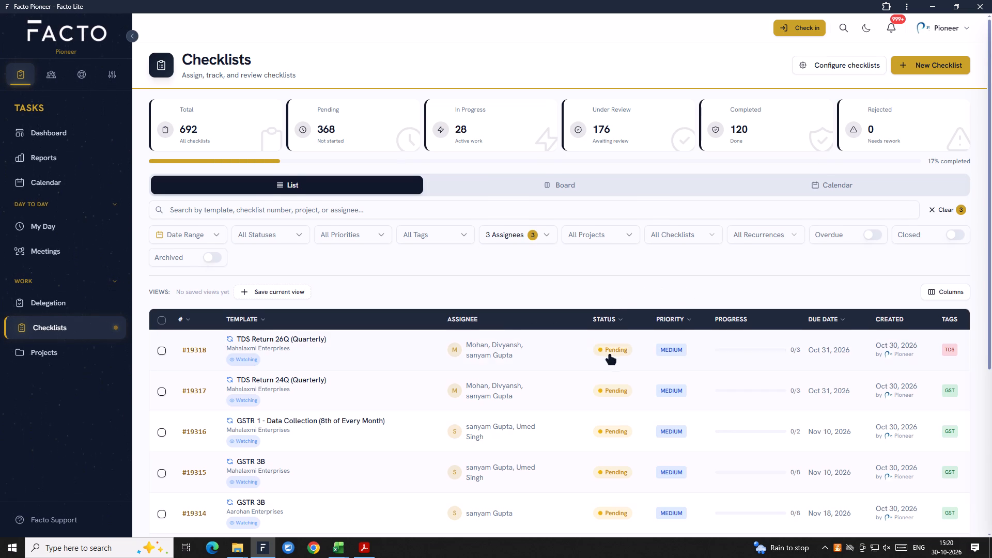
scroll(610, 355, down, 1)
scroll(686, 385, down, 2)
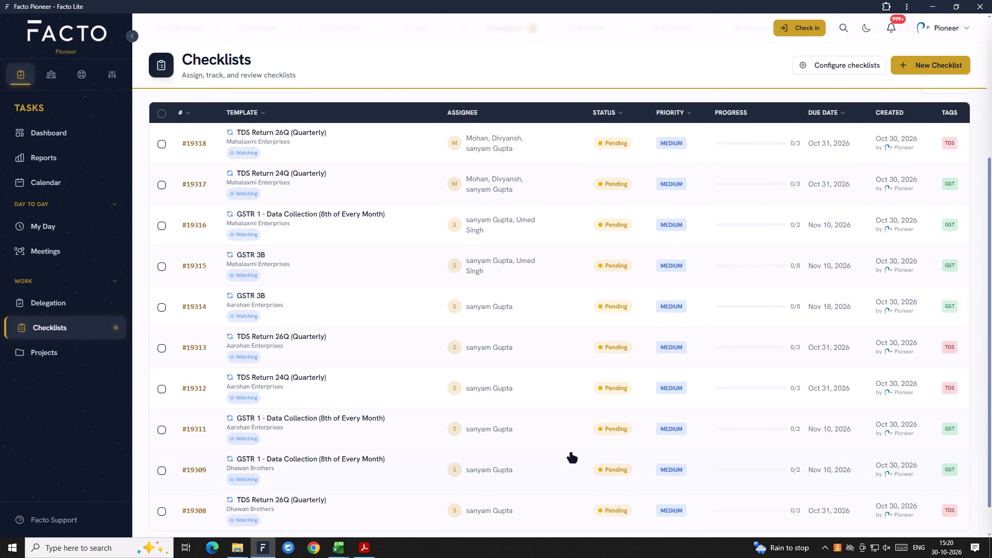
scroll(576, 444, down, 3)
click(218, 515)
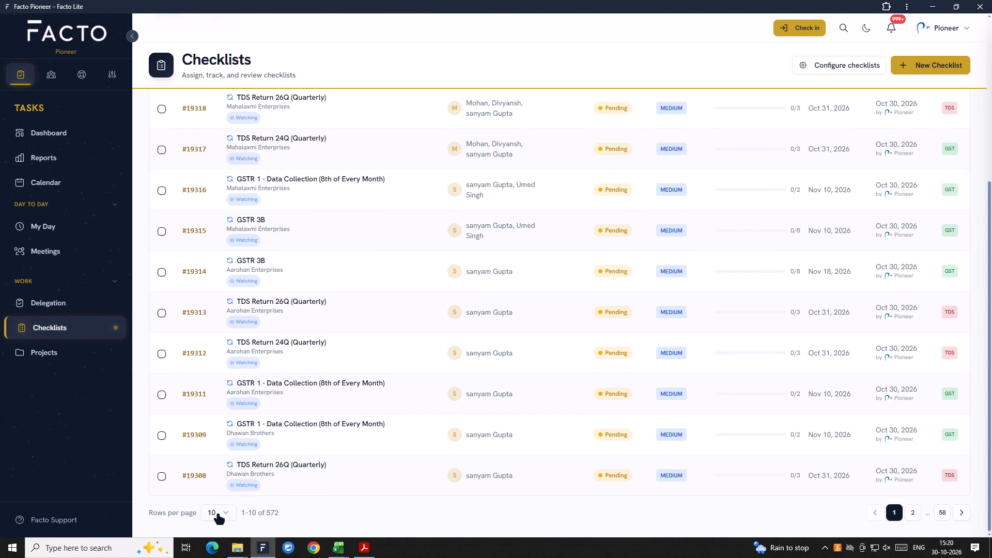
click(227, 499)
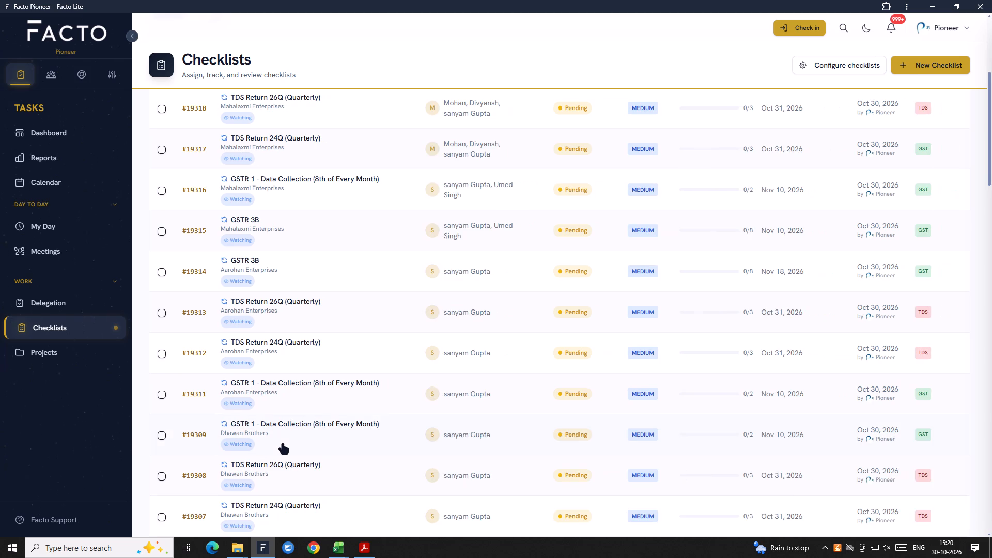
Filter the checklists list by the project Yashu Iron Private Limited.
scroll(283, 445, up, 5)
scroll(458, 442, down, 1)
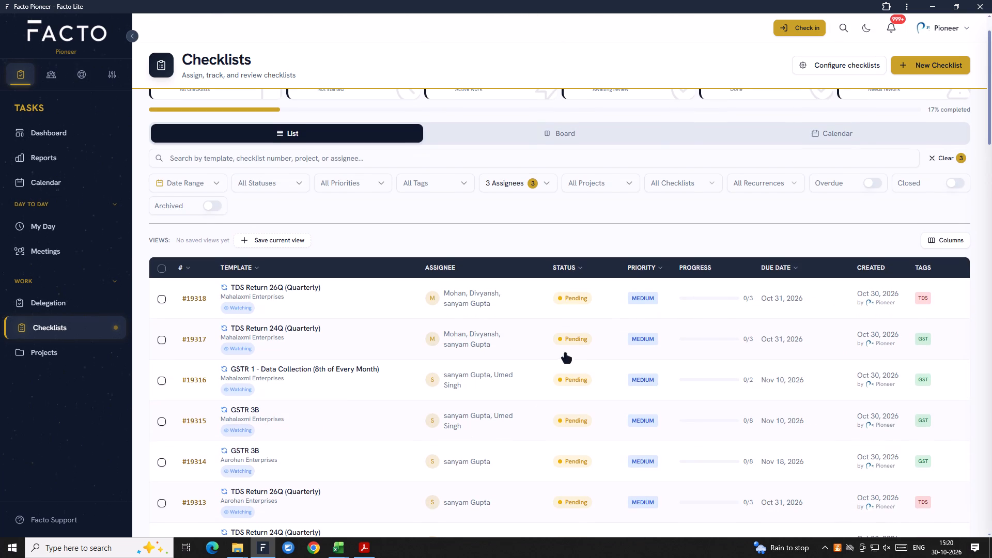
click(602, 179)
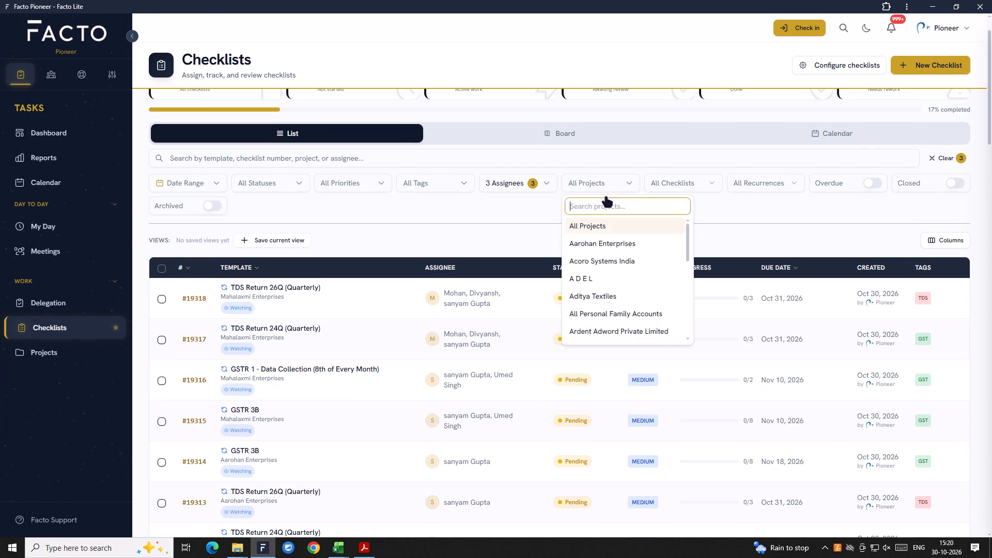
text(yashu)
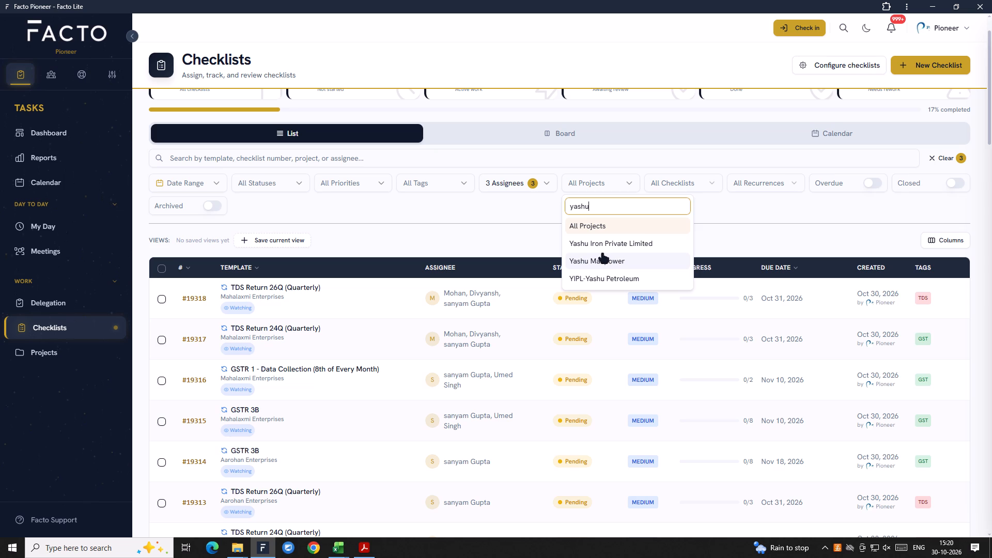
click(601, 241)
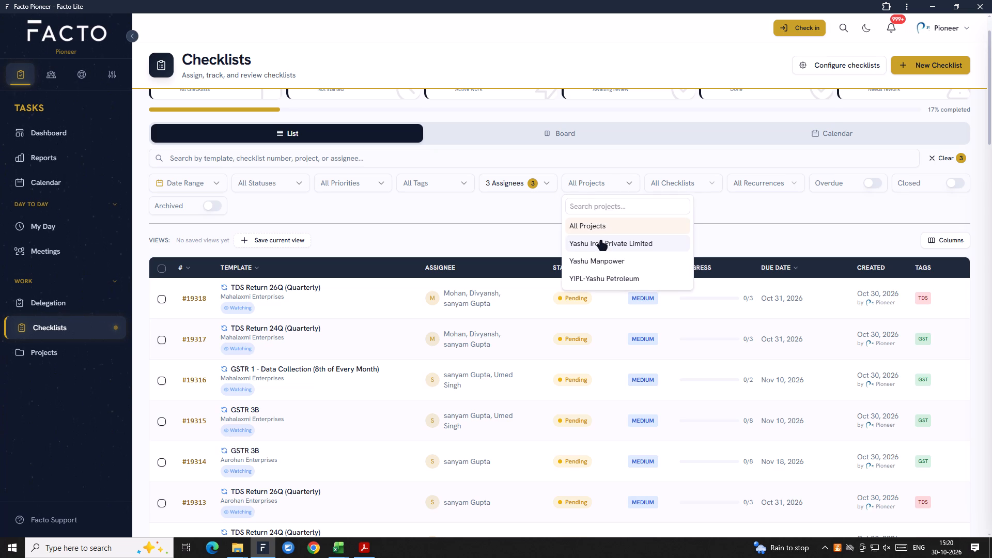
Open the TDS Return 26Q (Quarterly) checklist of Yashu Iron Private Limited, add Divyansh as an assignee, and save.
scroll(560, 356, down, 2)
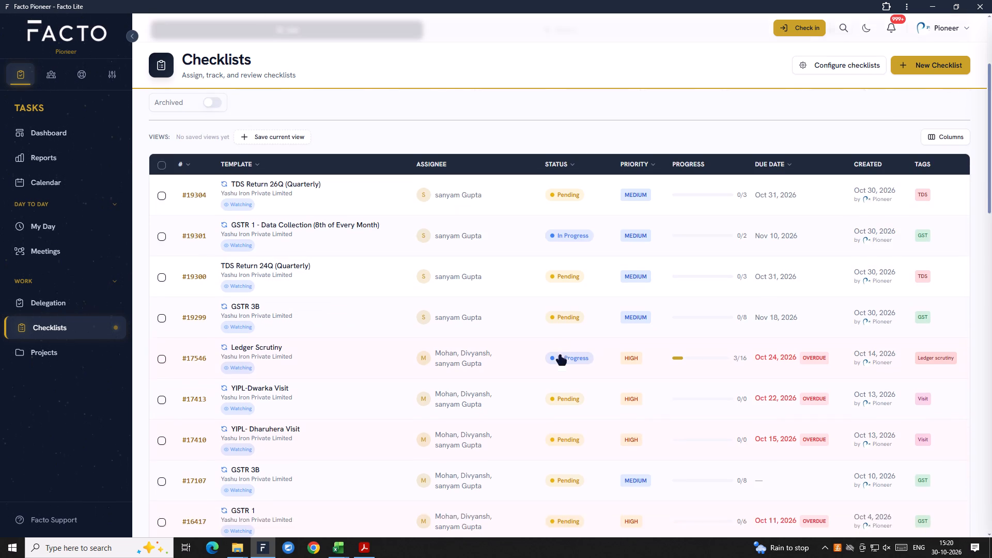
scroll(576, 422, down, 2)
scroll(576, 422, up, 1)
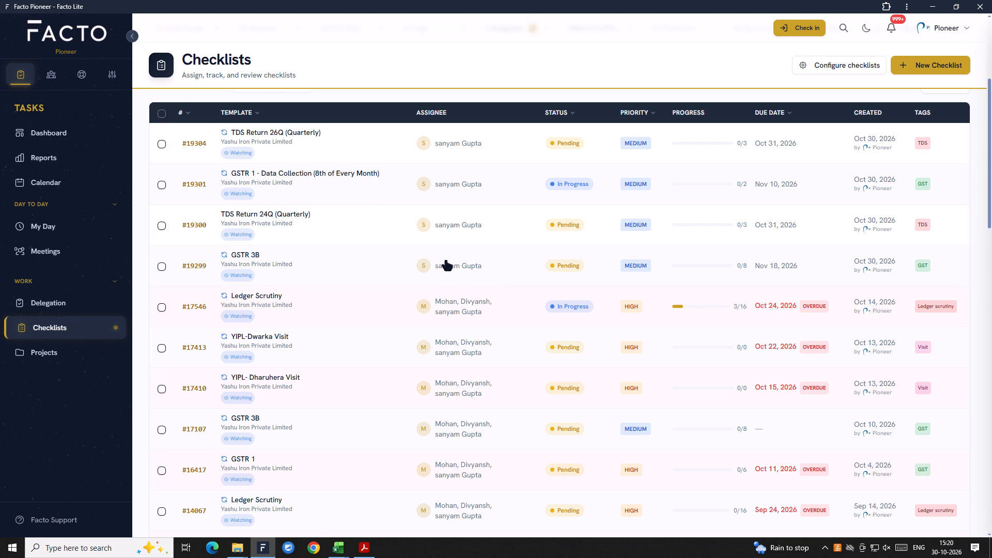
scroll(396, 243, up, 1)
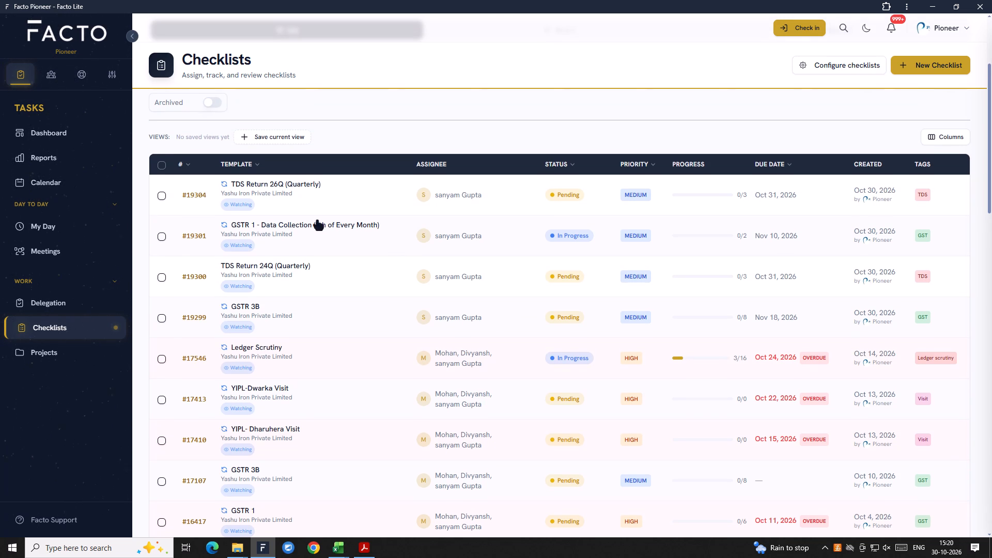
click(283, 188)
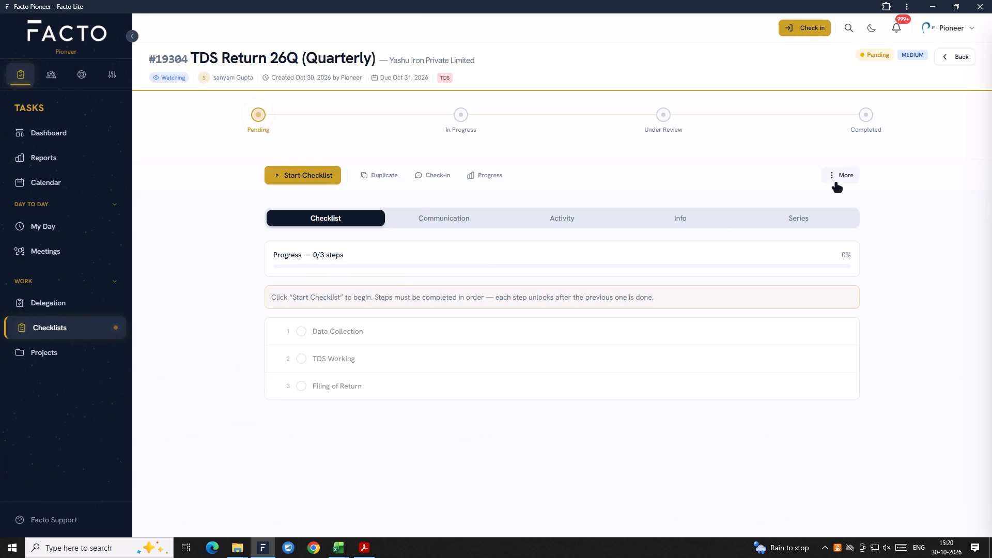
click(706, 226)
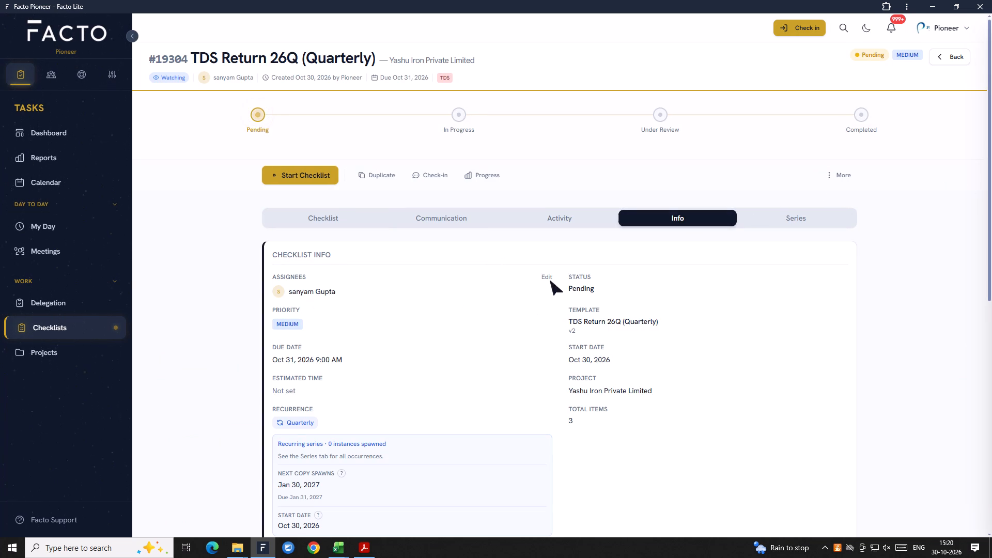
click(543, 279)
click(450, 281)
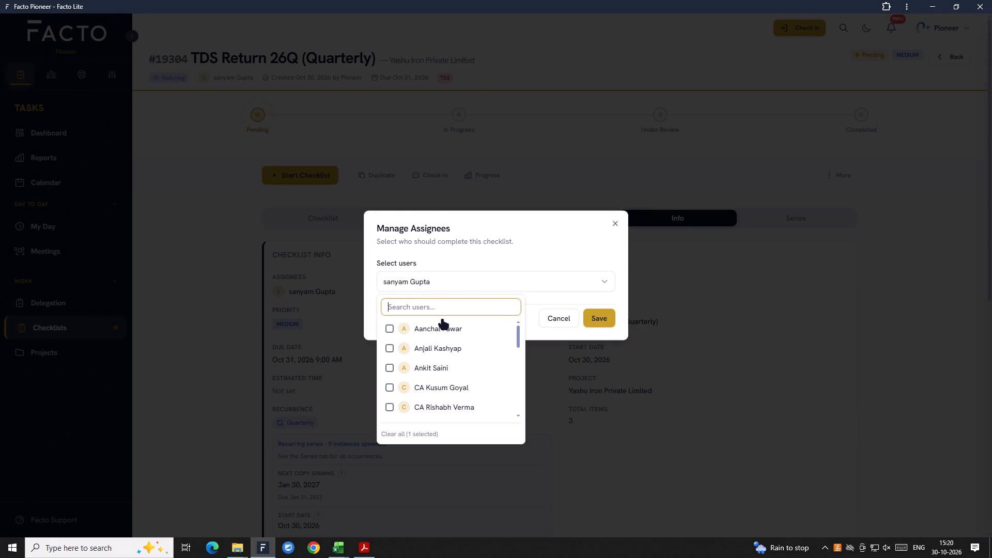
text(div)
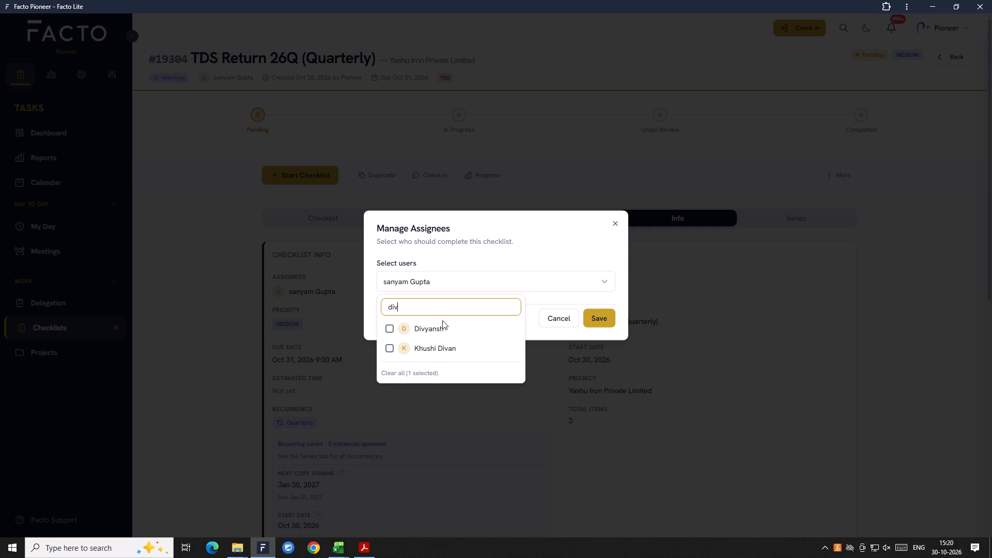
click(406, 328)
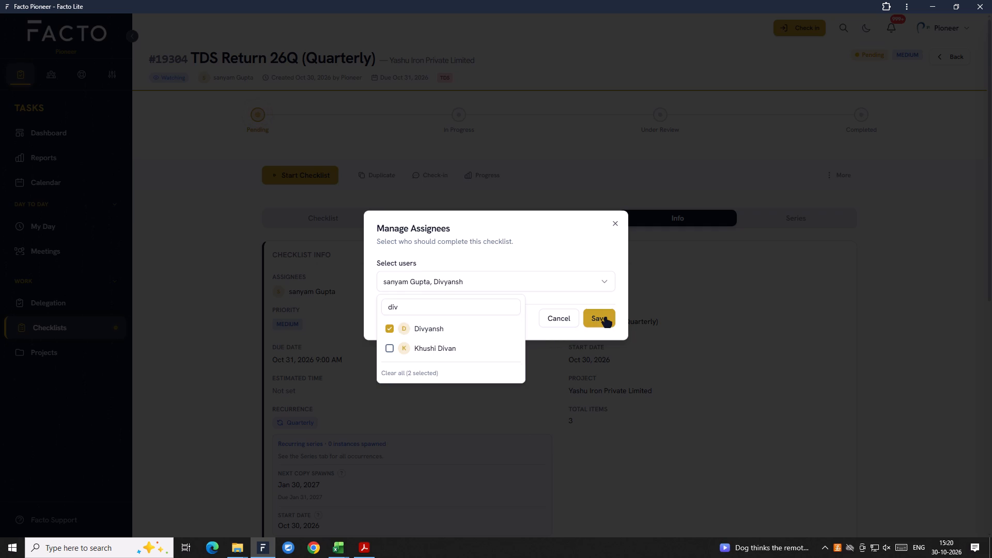
click(606, 318)
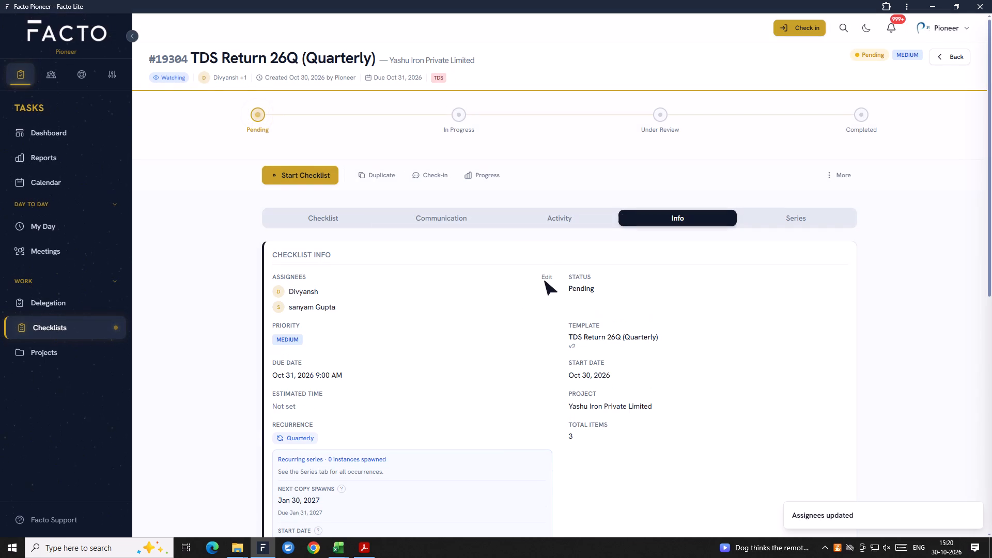
Add Mohan as a further assignee of the TDS Return 26Q checklist, save, and return to the checklists list.
click(545, 281)
click(549, 277)
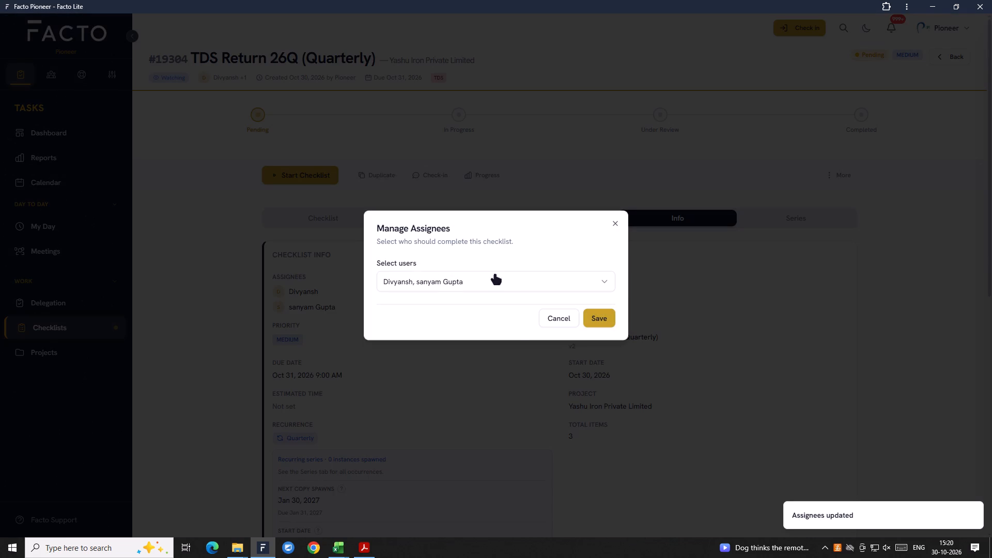
click(510, 279)
text(moj)
key(BackSpace)
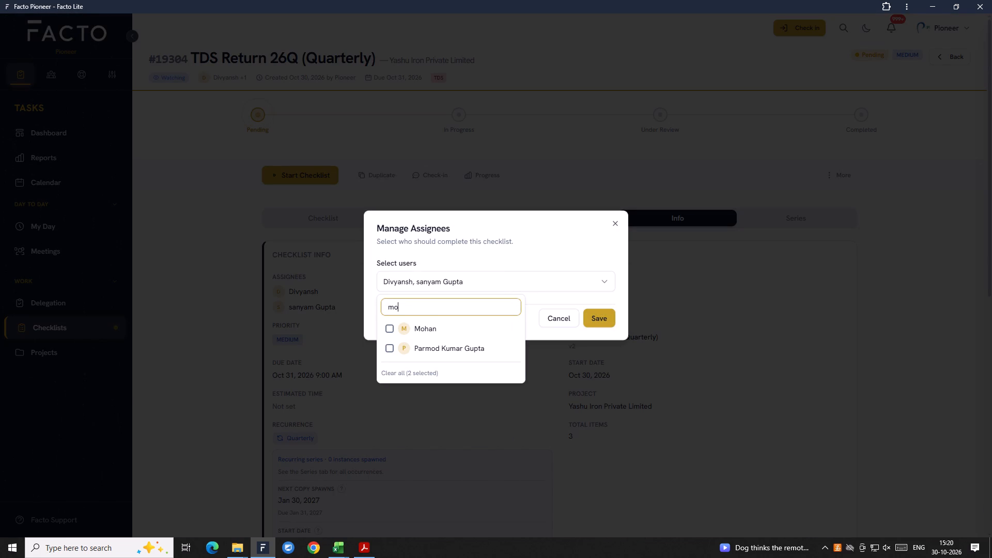
key(h)
text(an)
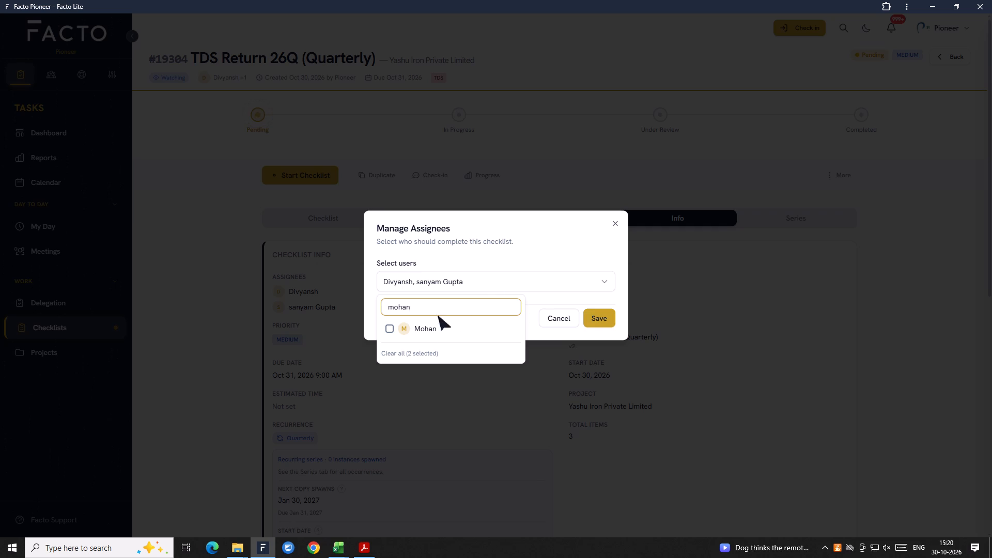
click(430, 330)
click(615, 317)
click(604, 322)
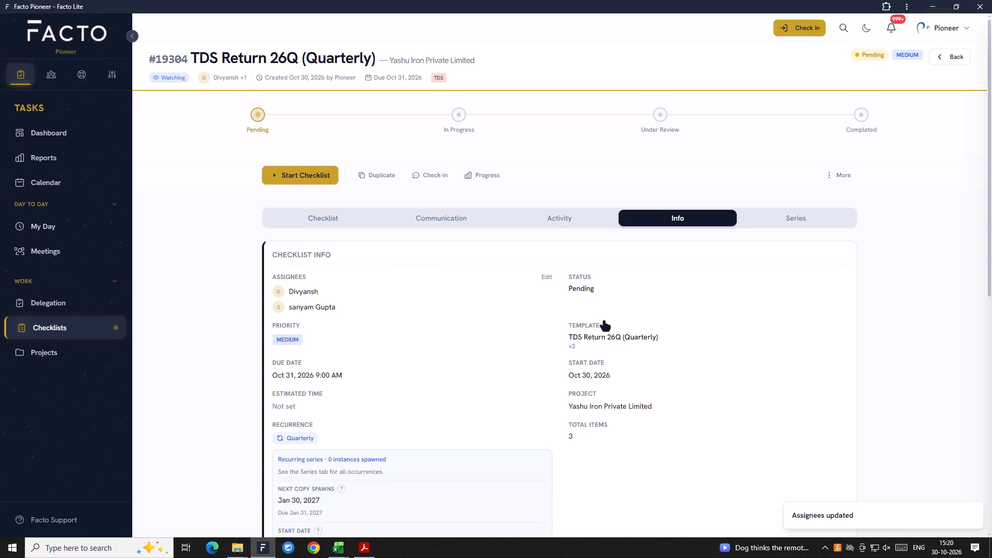
click(936, 63)
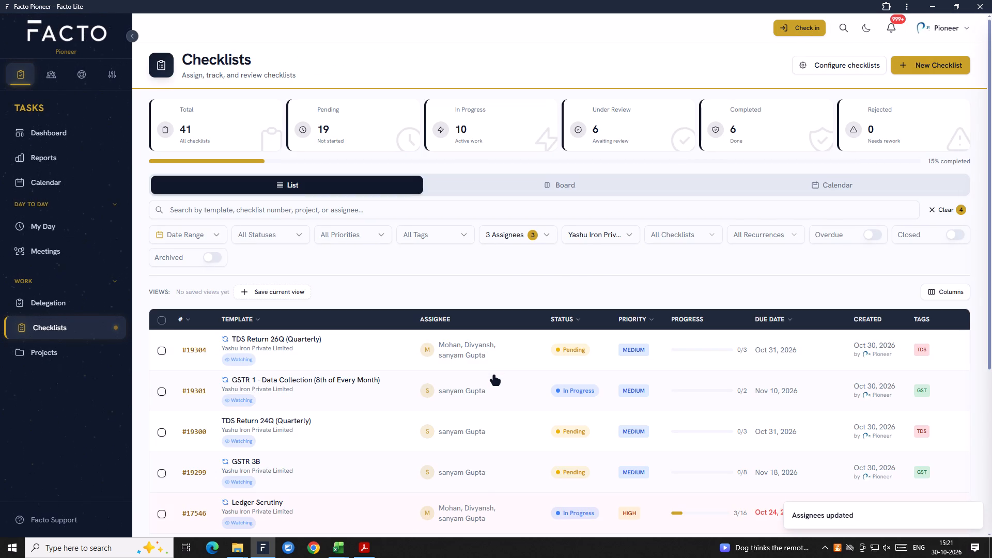
Open the TDS Return 24Q (Quarterly) checklist of Yashu Iron Private Limited, add Divyansh as an assignee, and save.
scroll(493, 378, down, 2)
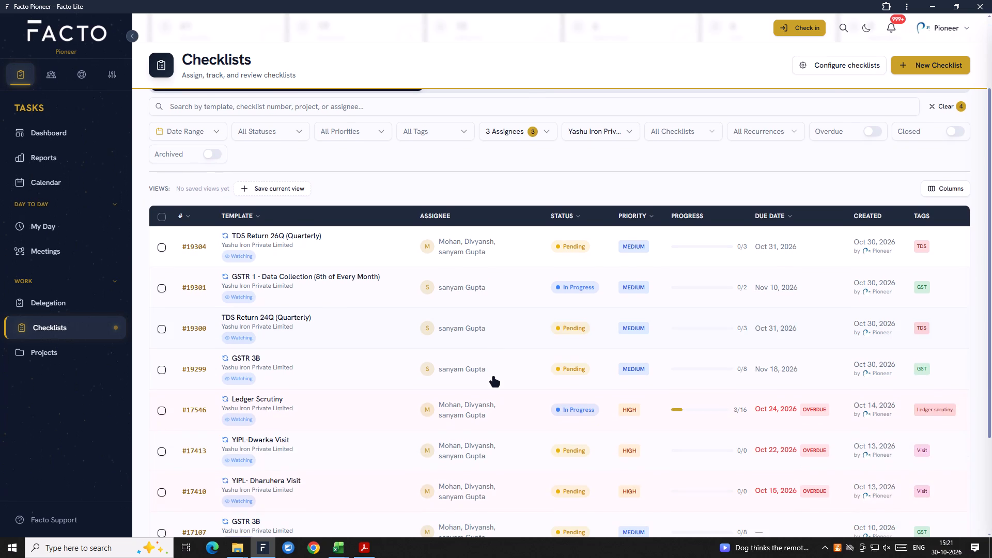
scroll(493, 378, down, 1)
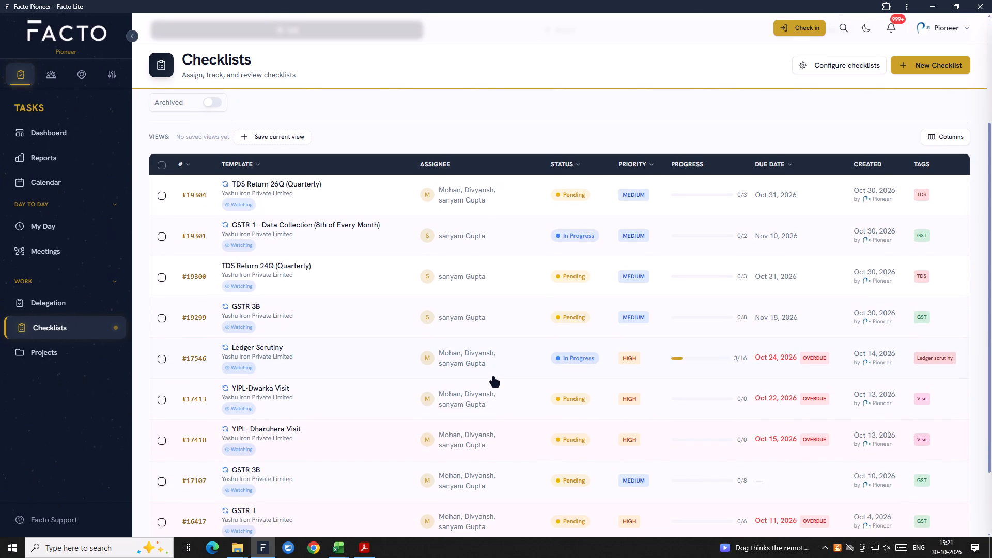
click(263, 275)
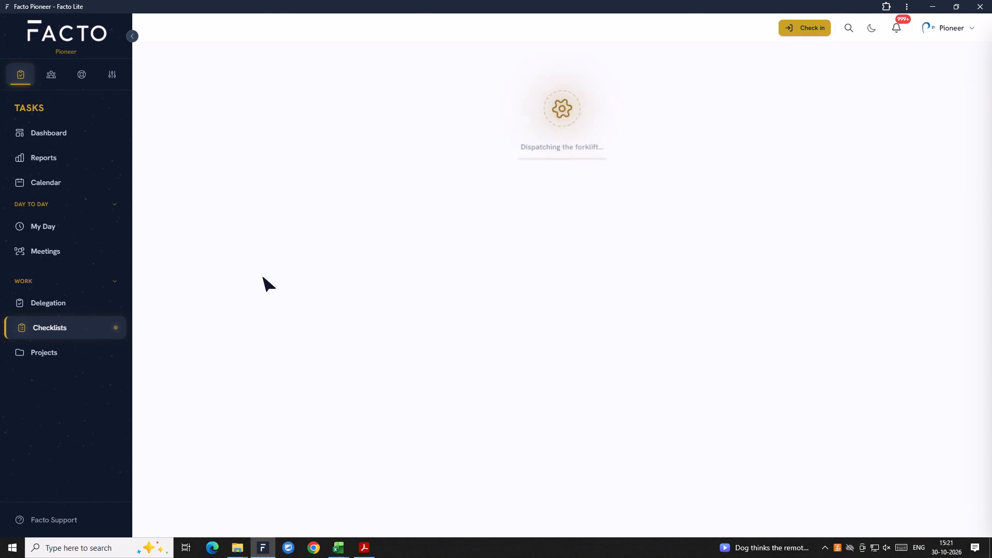
click(782, 215)
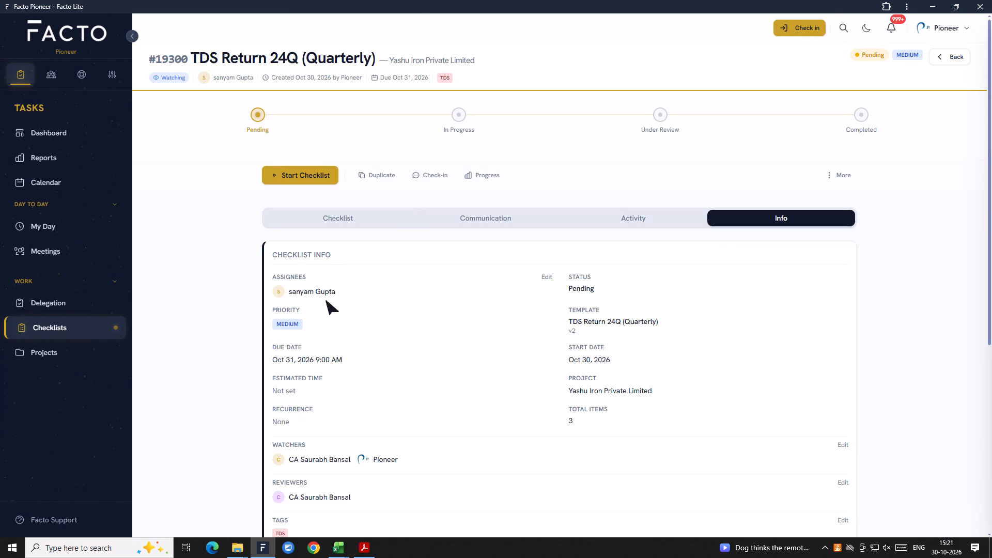
click(556, 274)
click(555, 275)
click(544, 277)
click(463, 281)
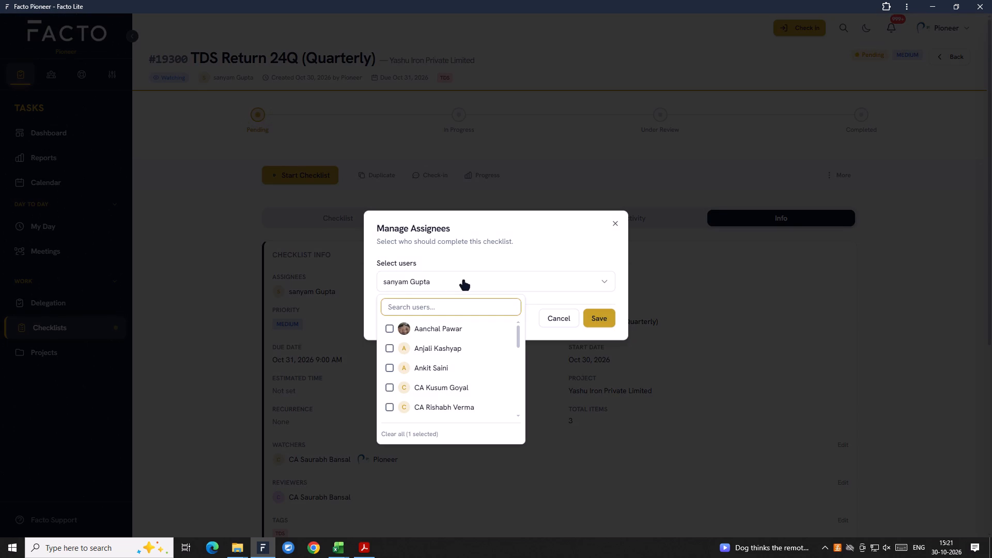
text(divy)
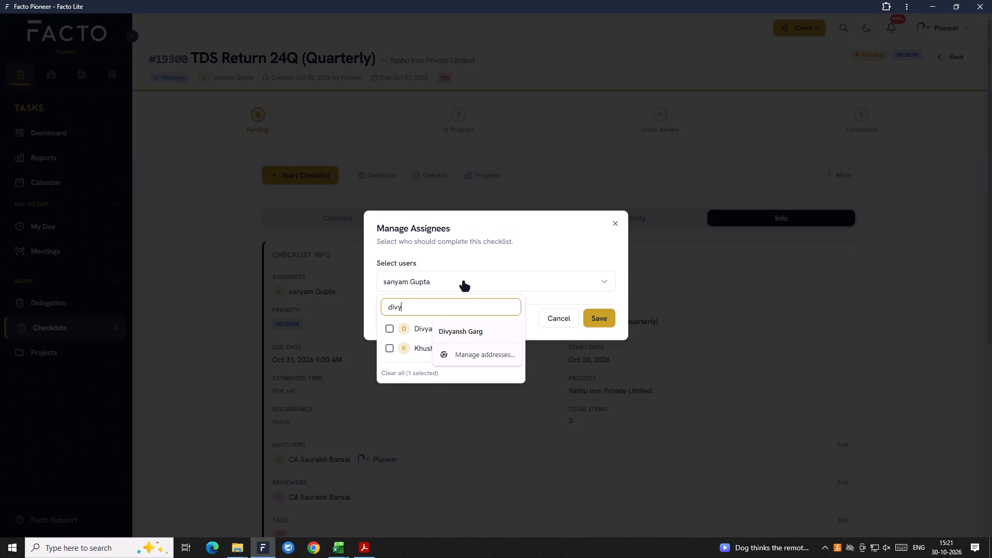
click(428, 336)
click(607, 326)
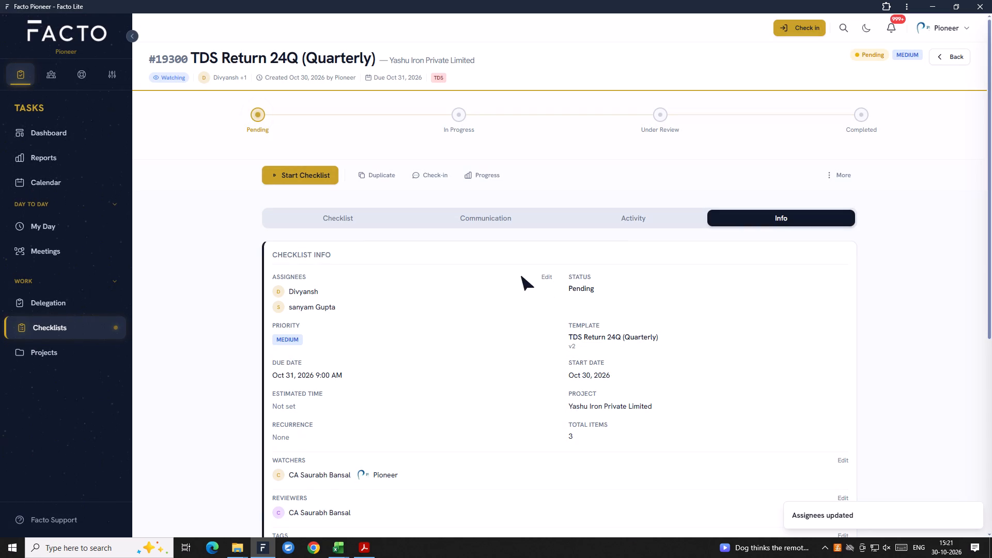
Add Mohan as a further assignee of the TDS Return 24Q checklist, save, and return to the checklists list.
click(547, 277)
click(450, 277)
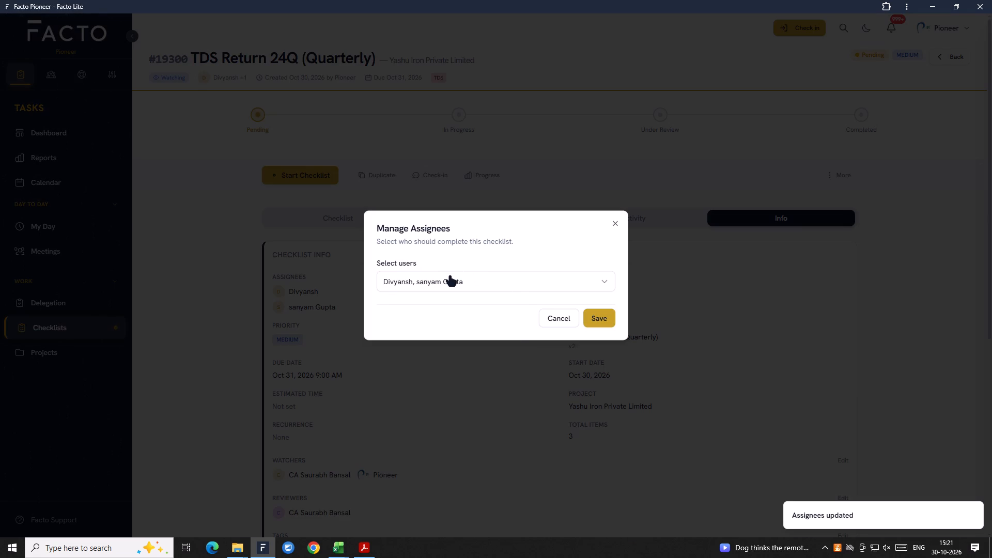
key(m)
text(ohan)
click(484, 329)
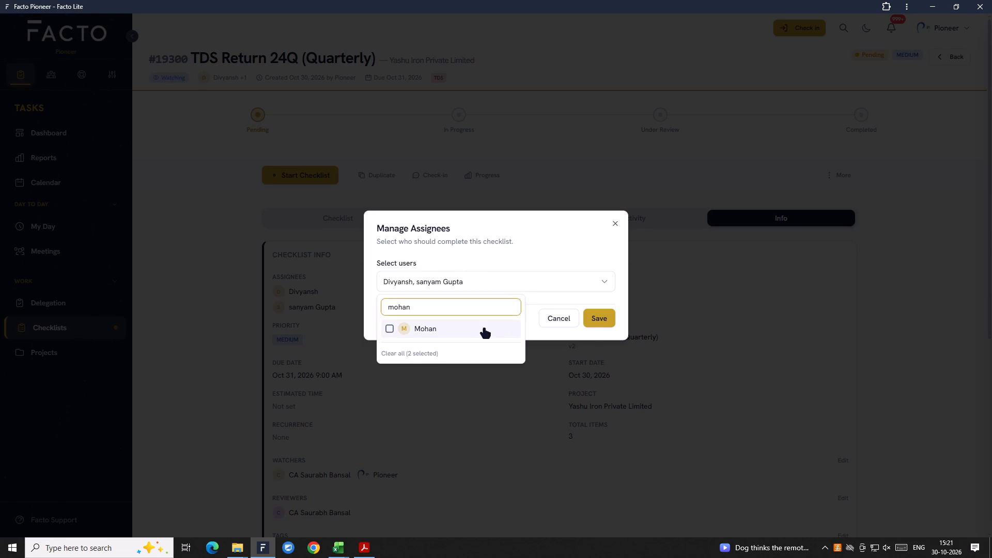
click(598, 322)
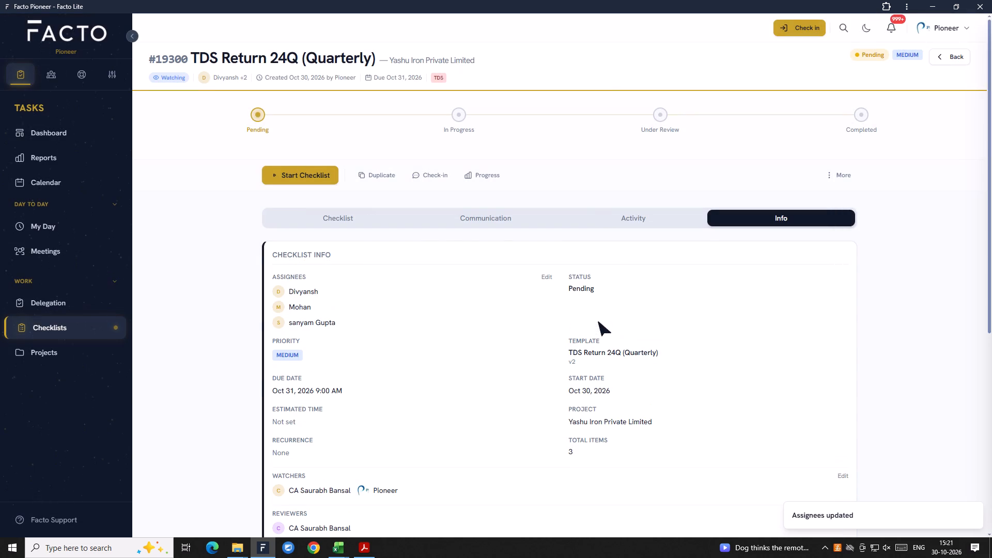
click(947, 57)
scroll(594, 390, down, 1)
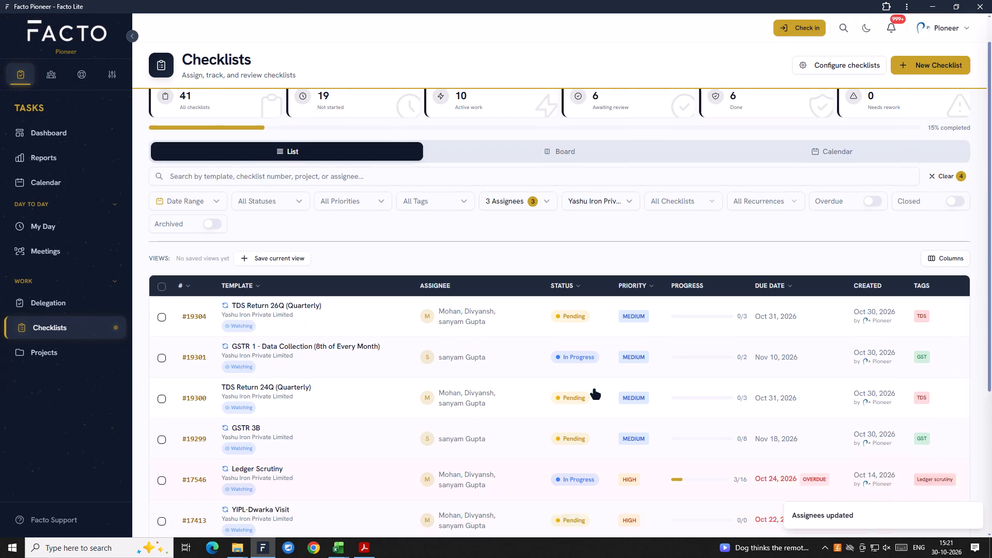
Open the GSTR 3B checklist #19299 of Yashu Iron Private Limited and delete it permanently.
scroll(594, 390, down, 2)
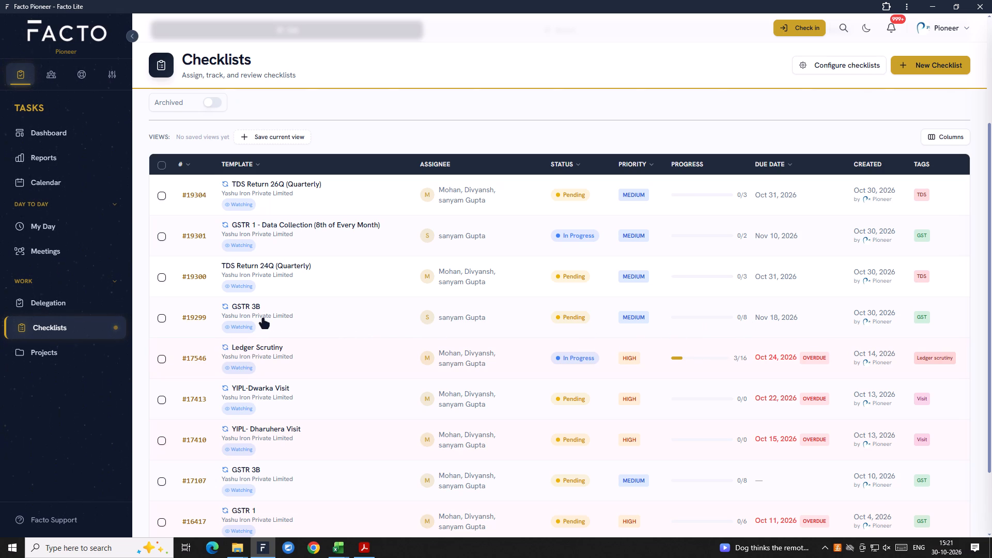
scroll(263, 319, down, 2)
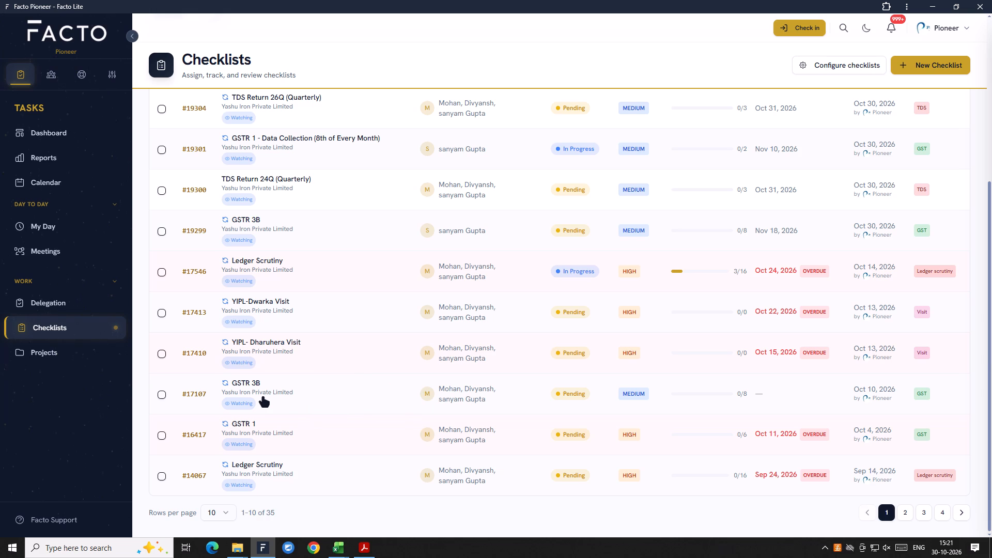
scroll(328, 363, up, 2)
scroll(244, 352, up, 1)
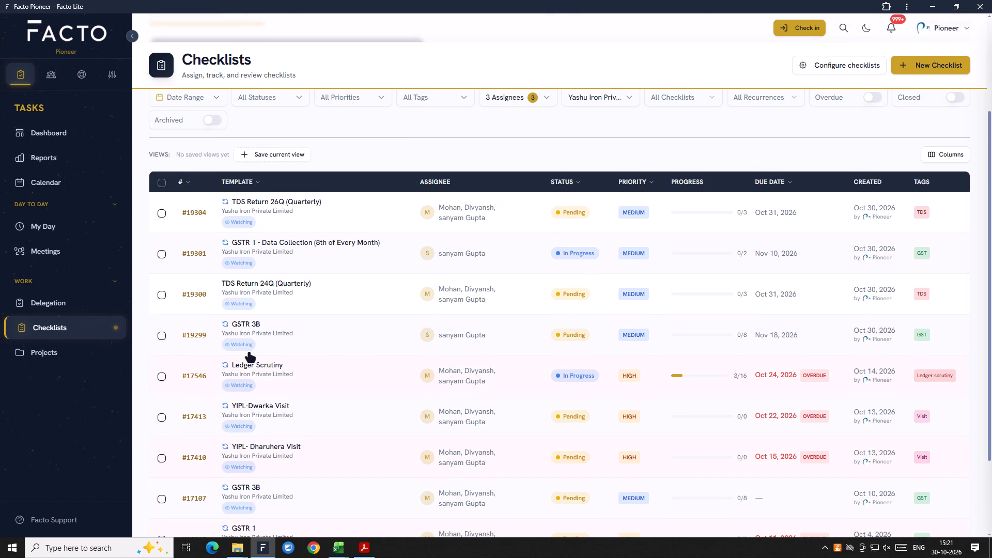
click(282, 377)
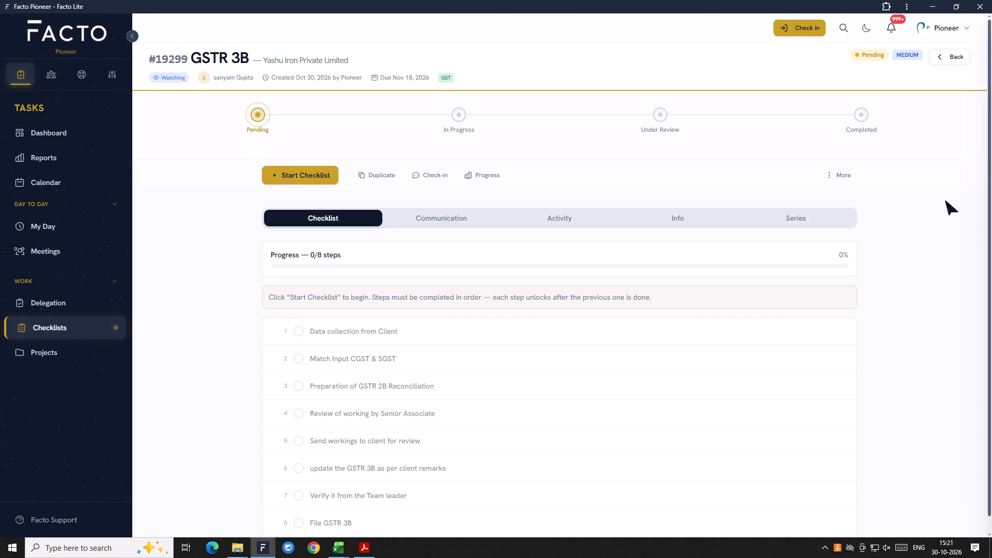
click(836, 175)
click(803, 285)
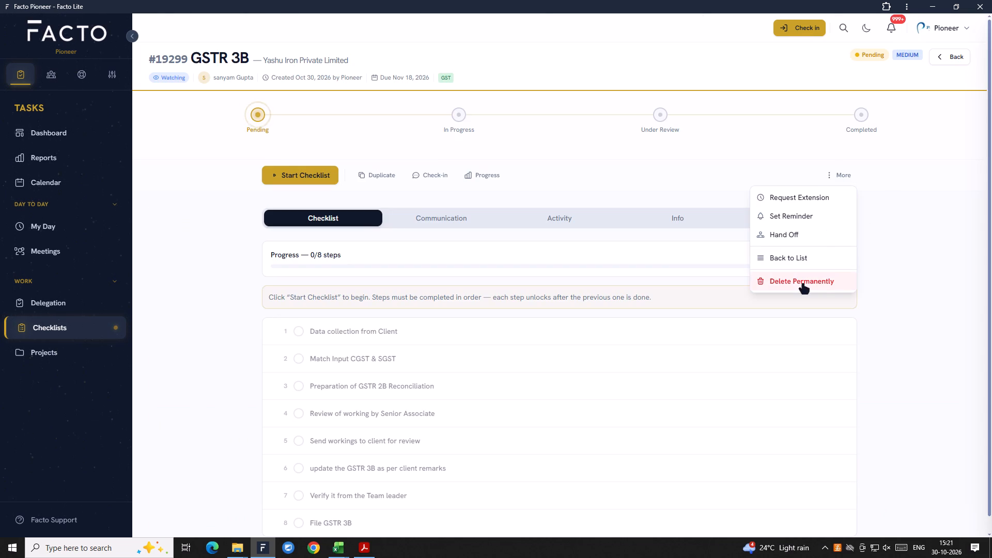
click(595, 303)
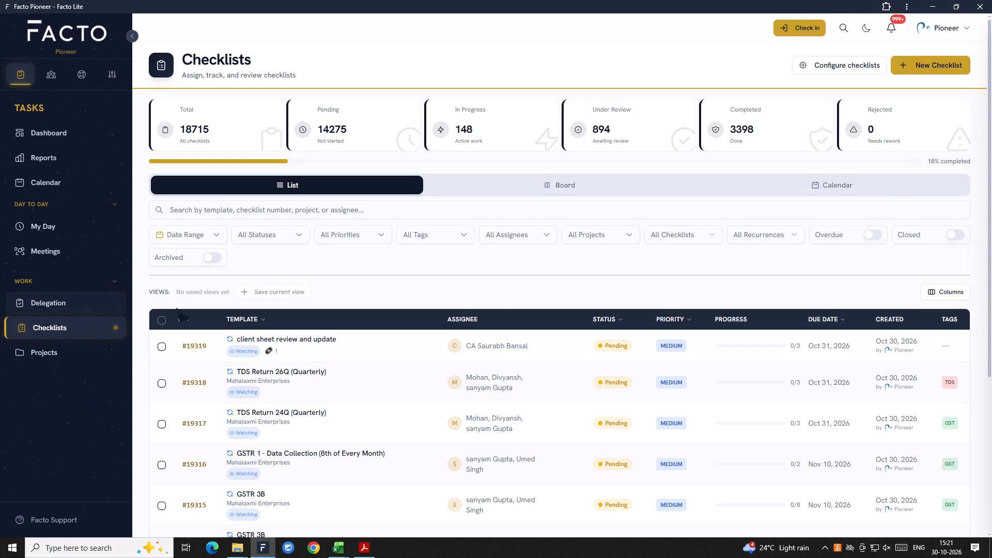
Filter the checklists list by the project Yashu Iron Private Limited, found by searching for "yashu".
scroll(392, 382, down, 2)
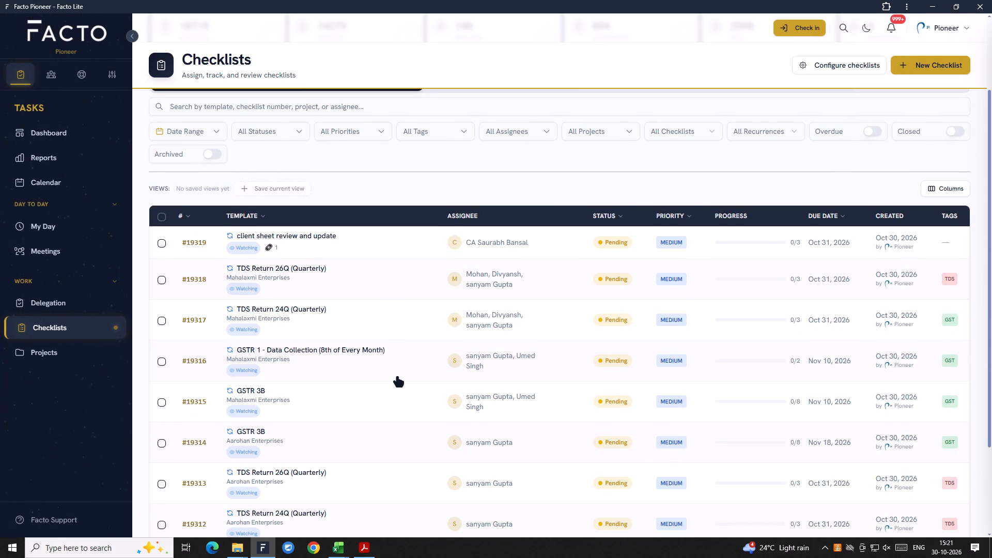
scroll(517, 327, up, 2)
click(696, 239)
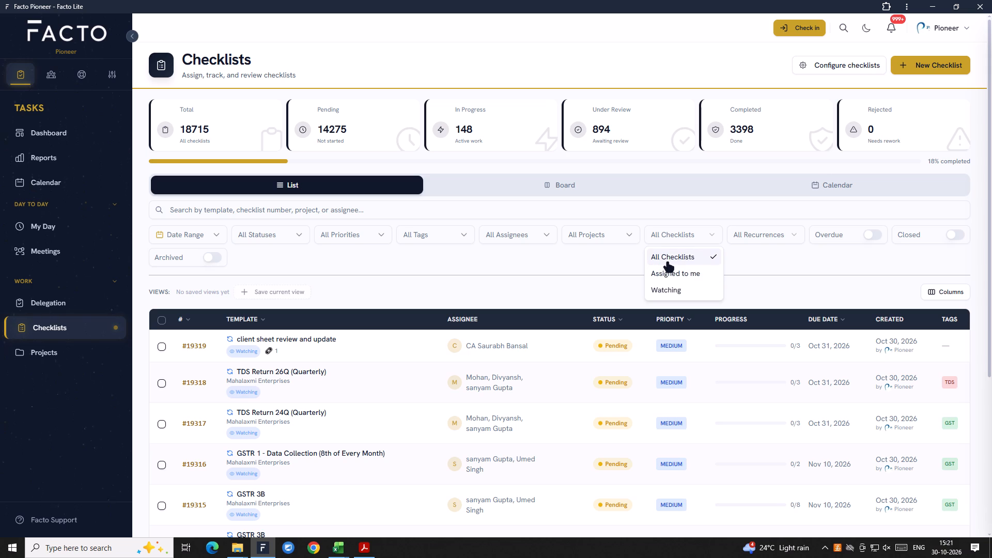
click(600, 240)
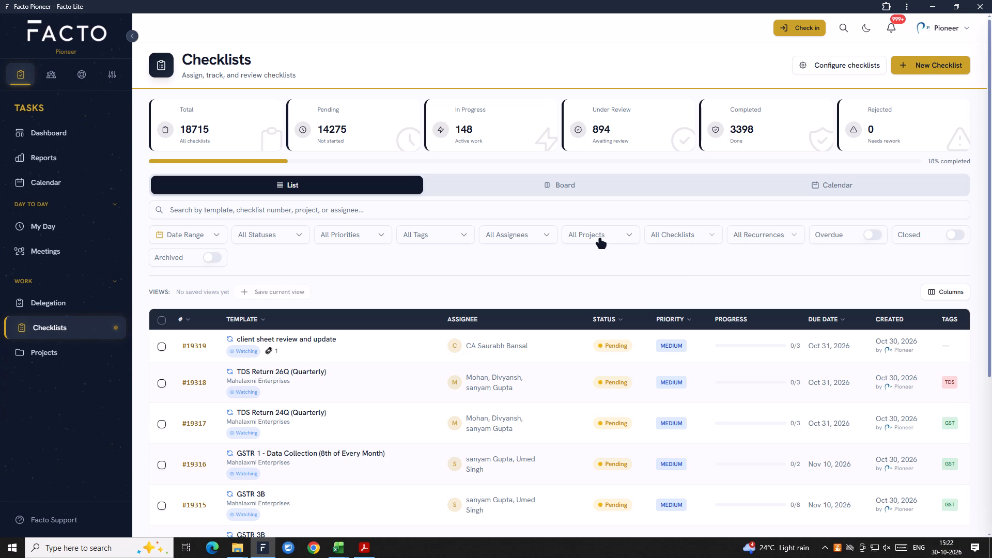
click(600, 238)
text(yashu)
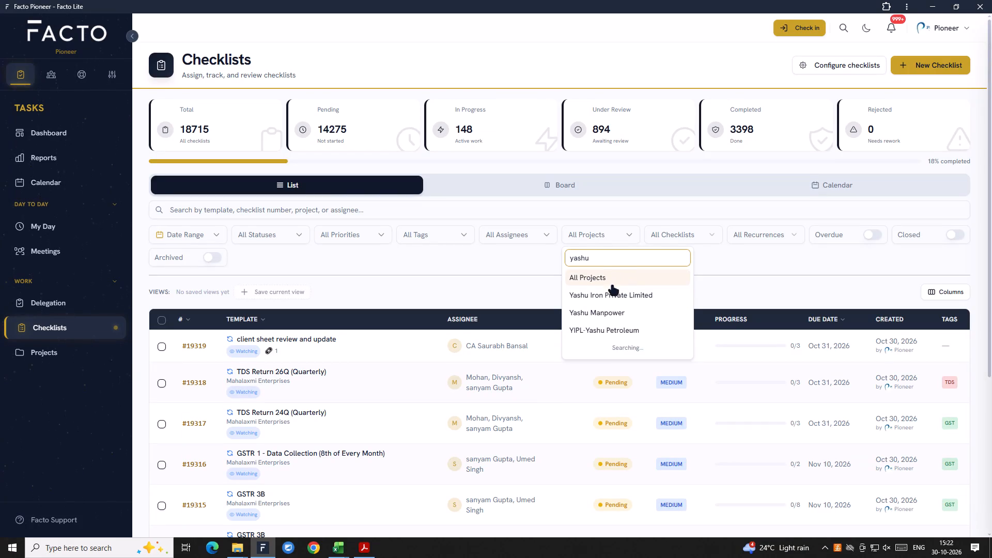
click(599, 297)
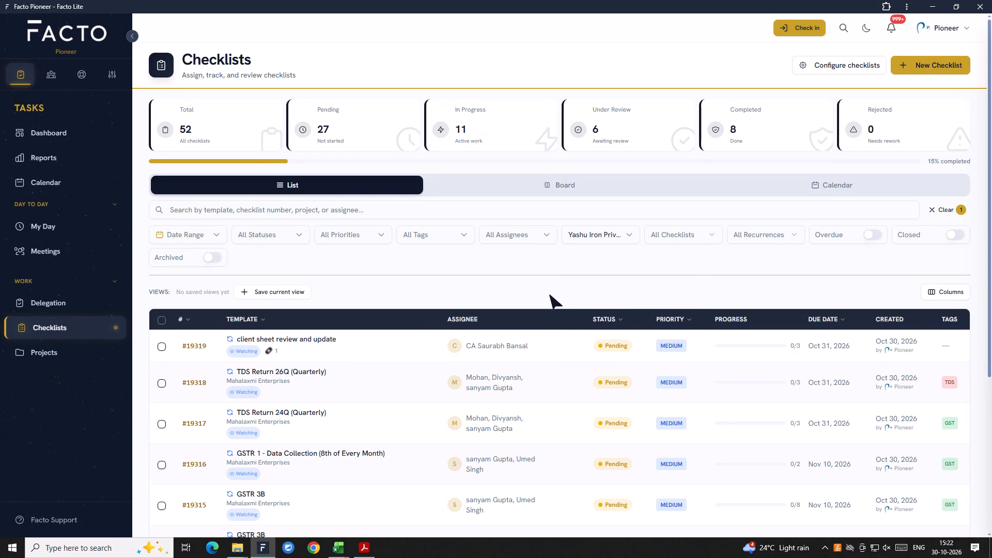
click(429, 276)
Open the GSTR 1 - Data Collection (8th of Every Month) checklist #19301 of Yashu Iron Private Limited and delete it permanently.
scroll(449, 285, down, 3)
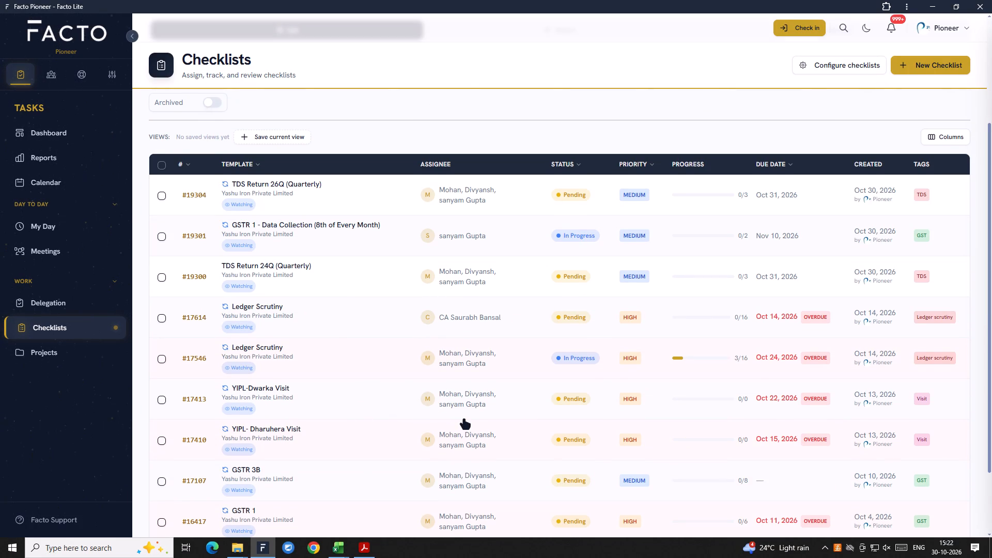
scroll(475, 422, up, 4)
scroll(485, 416, down, 6)
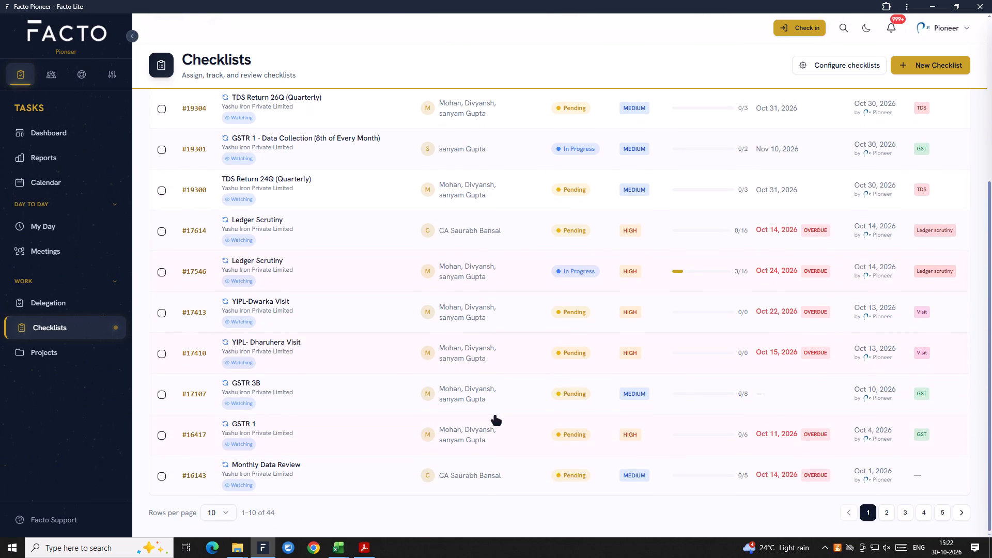
scroll(524, 427, down, 3)
scroll(392, 420, up, 2)
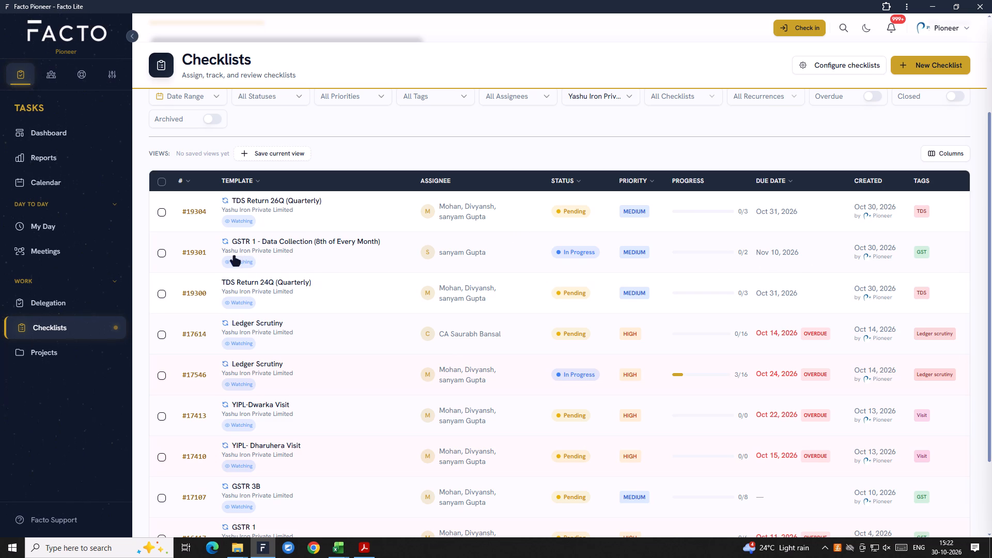
click(155, 253)
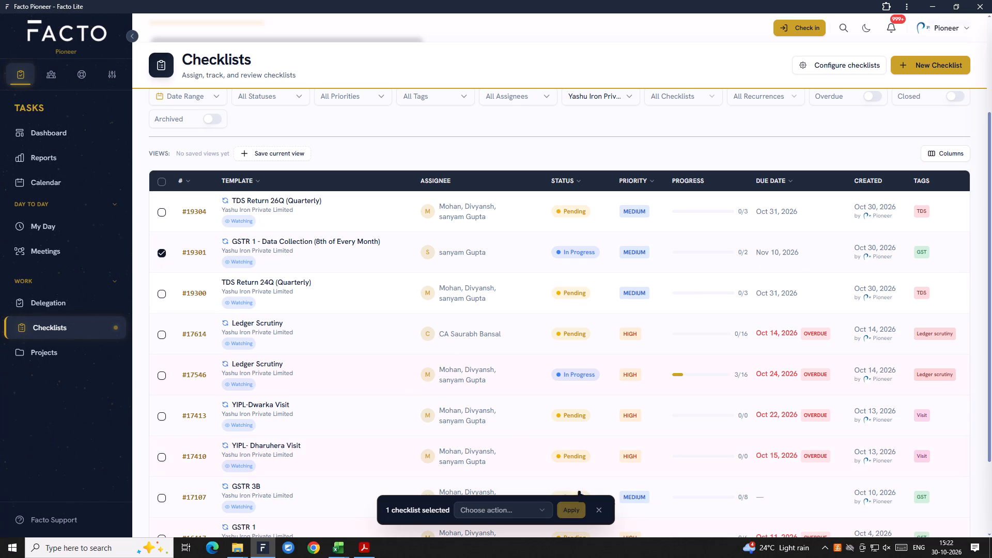
click(266, 237)
click(832, 176)
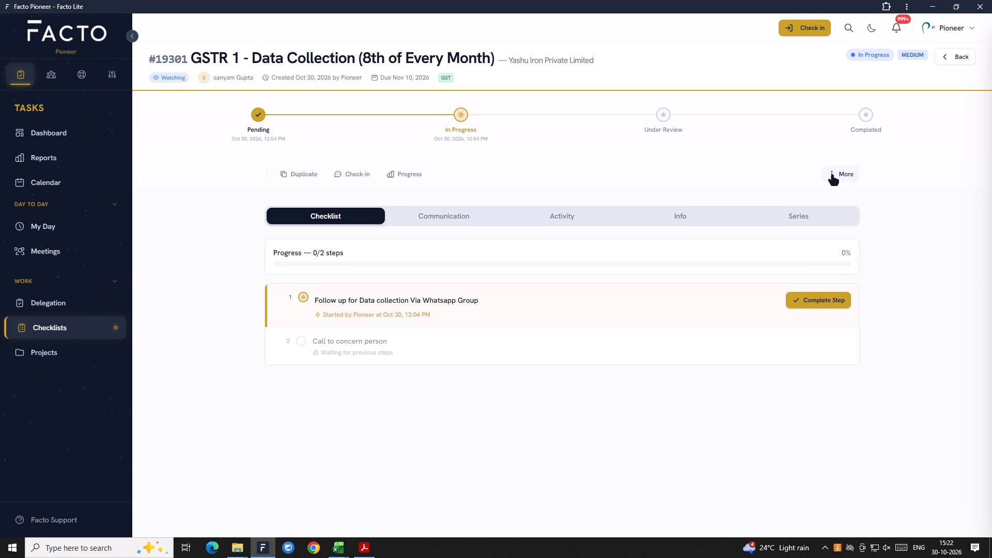
click(801, 281)
click(569, 309)
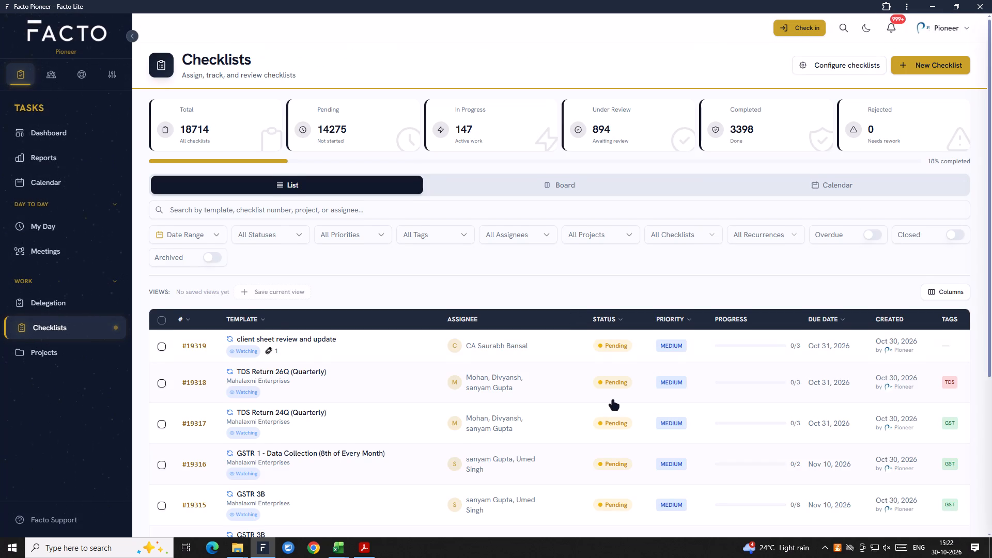
Filter the checklists list by the project Yashu Iron Private Limited again.
scroll(613, 401, down, 2)
scroll(614, 401, up, 2)
click(586, 239)
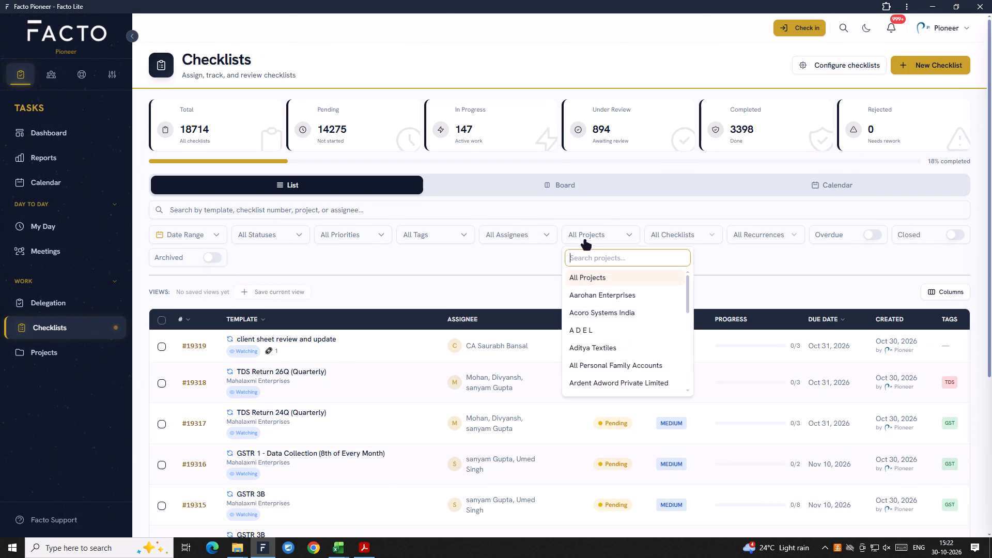
text(yashu)
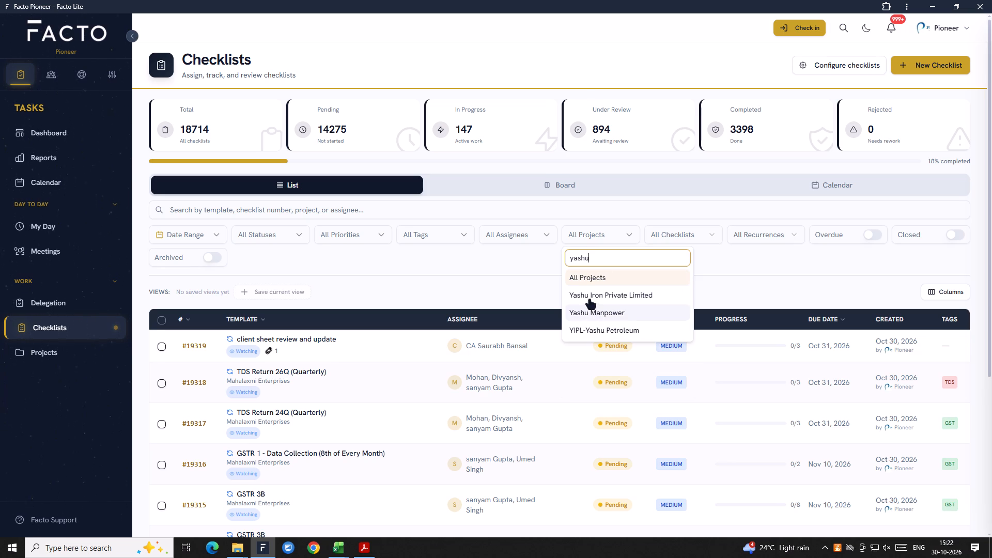
click(590, 300)
click(433, 275)
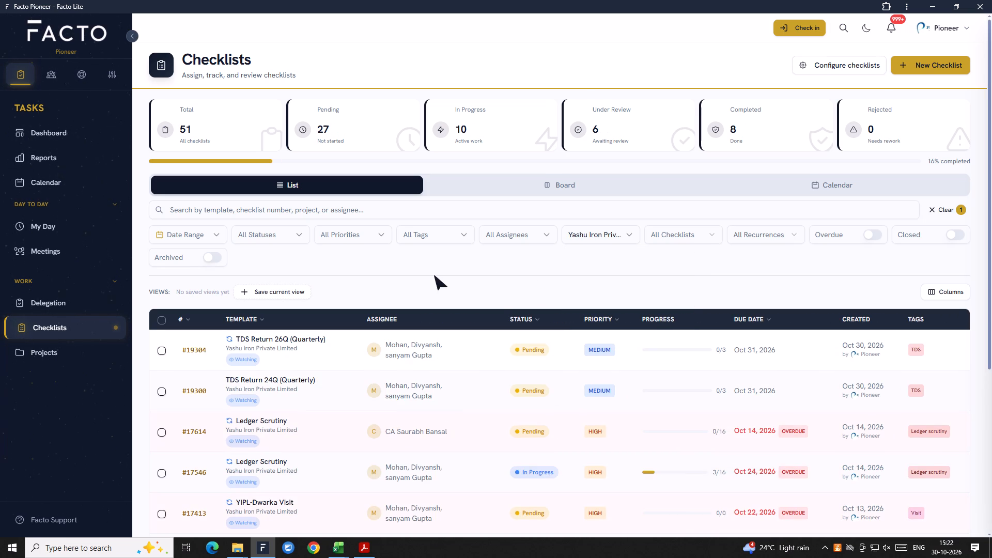
Increase the rows shown per page and examine the assignees and templates of the remaining Yashu Iron Private Limited checklists.
scroll(588, 344, down, 3)
scroll(657, 378, down, 2)
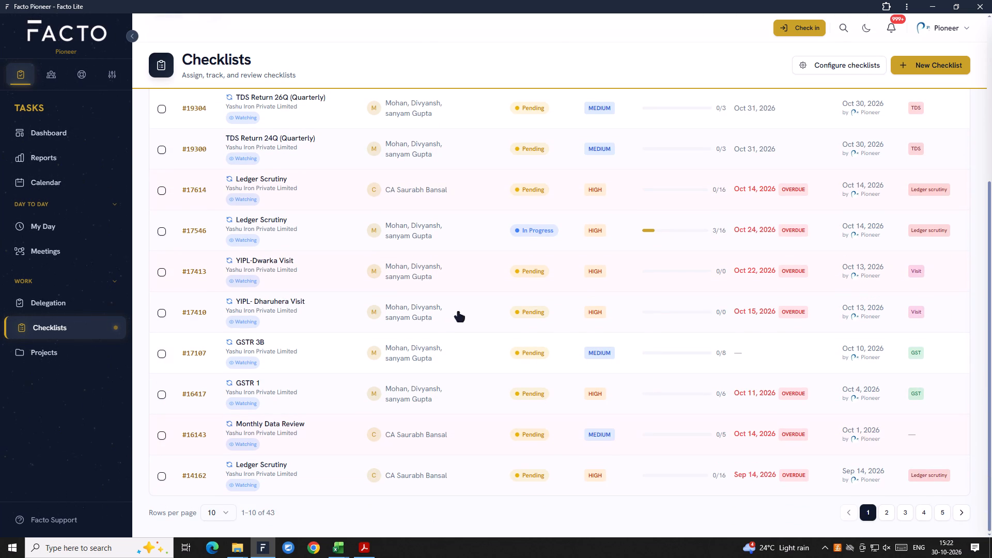
scroll(498, 356, up, 1)
scroll(554, 284, up, 3)
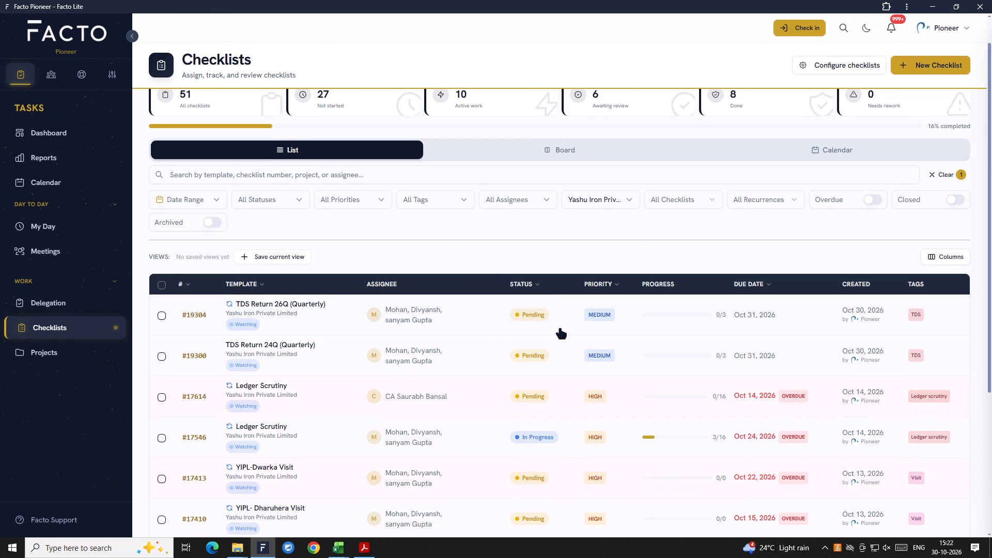
scroll(560, 330, down, 2)
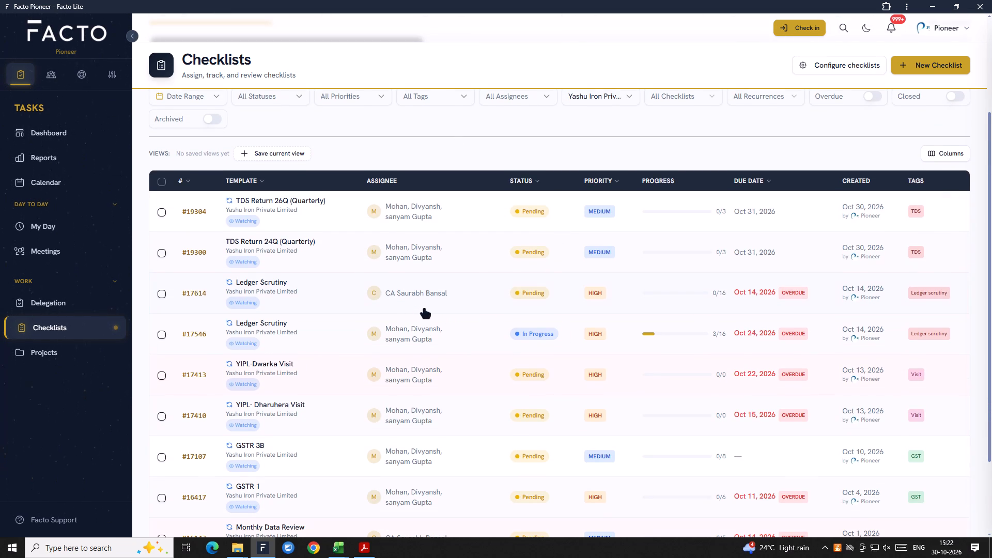
scroll(429, 311, down, 1)
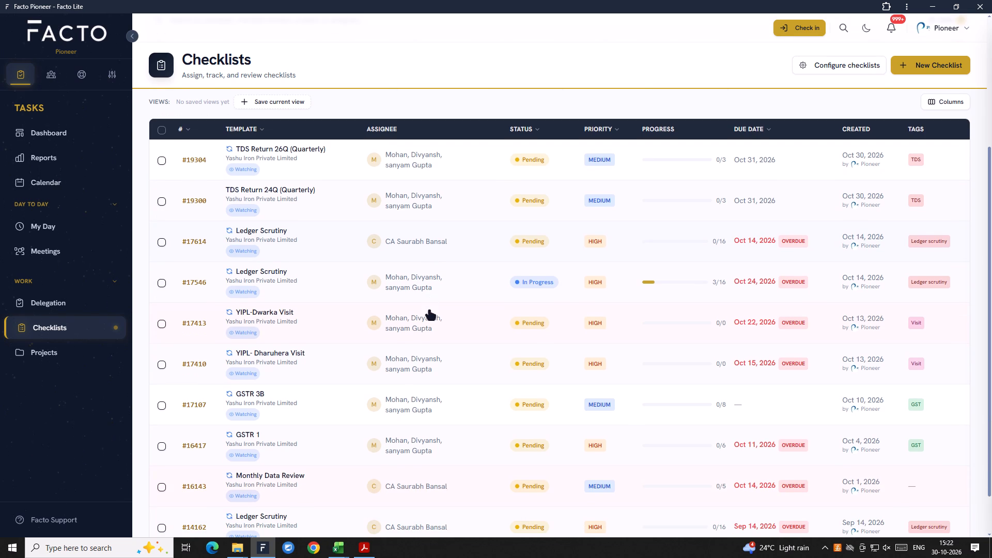
scroll(415, 225, down, 2)
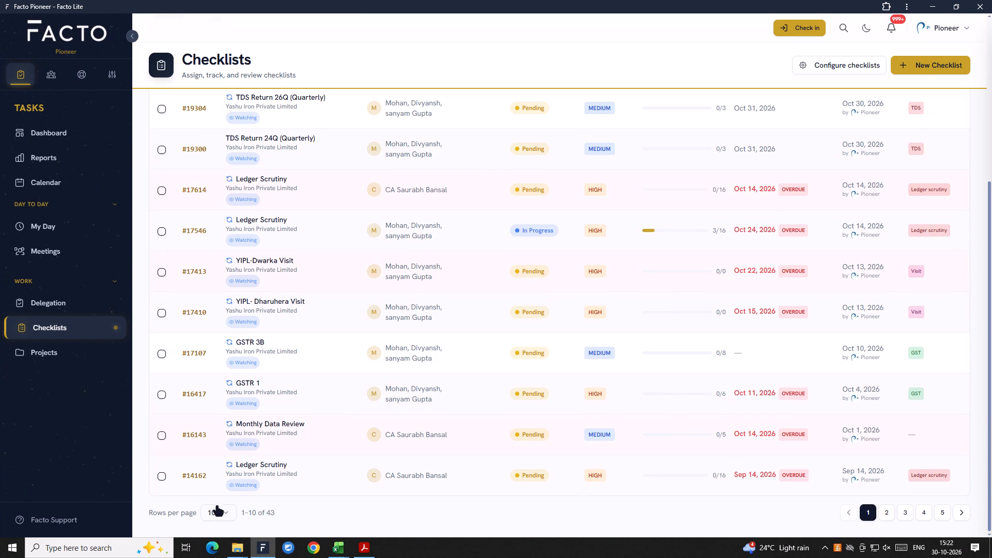
click(217, 507)
click(231, 491)
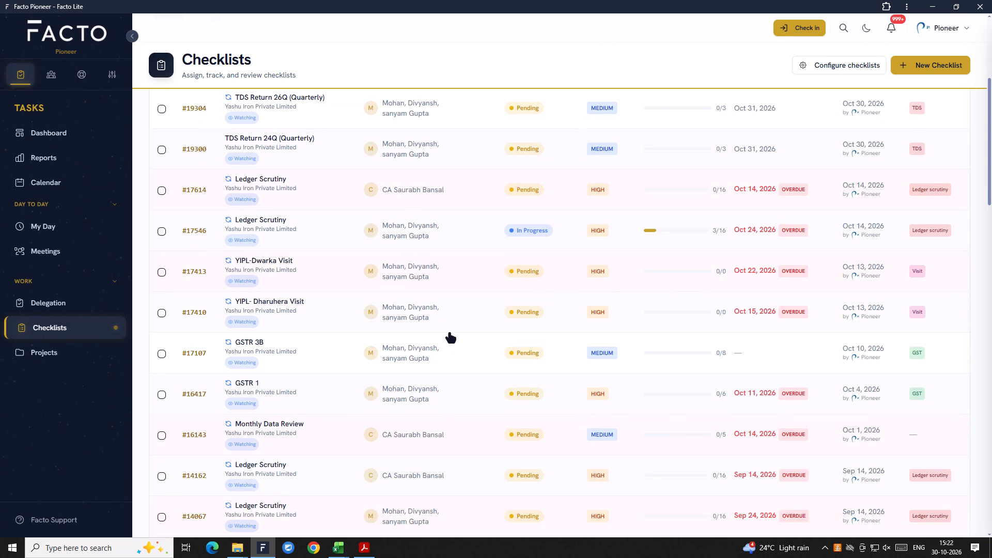
scroll(450, 334, down, 4)
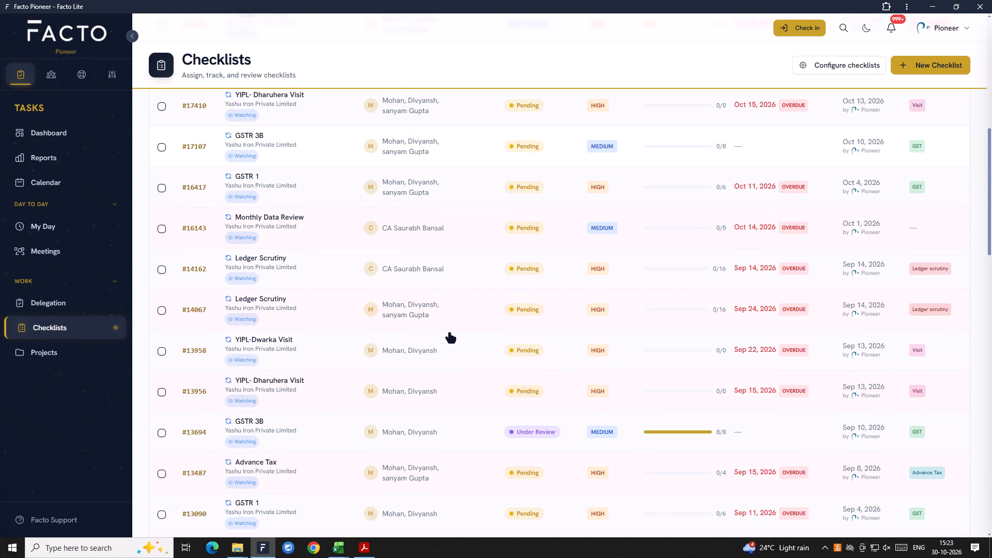
scroll(546, 383, up, 2)
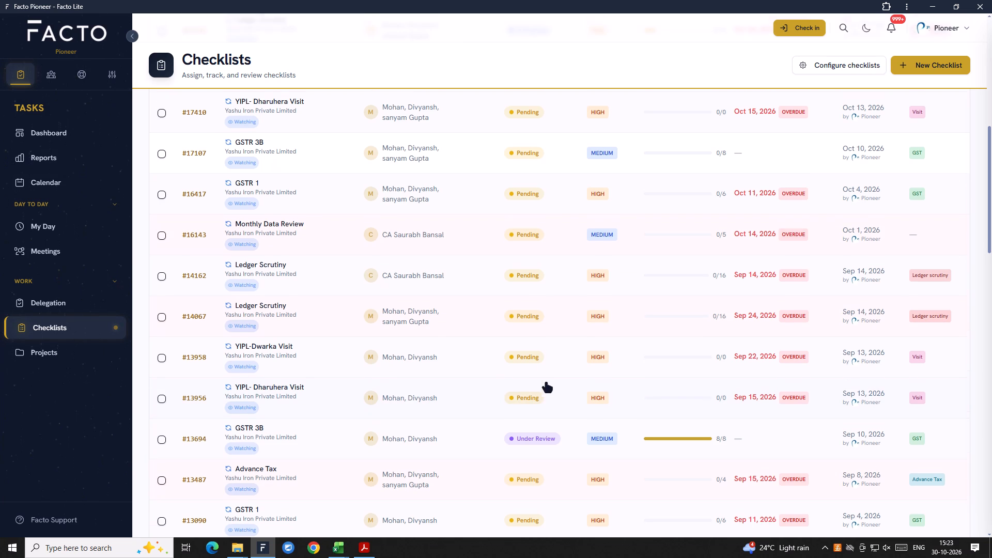
scroll(546, 383, up, 3)
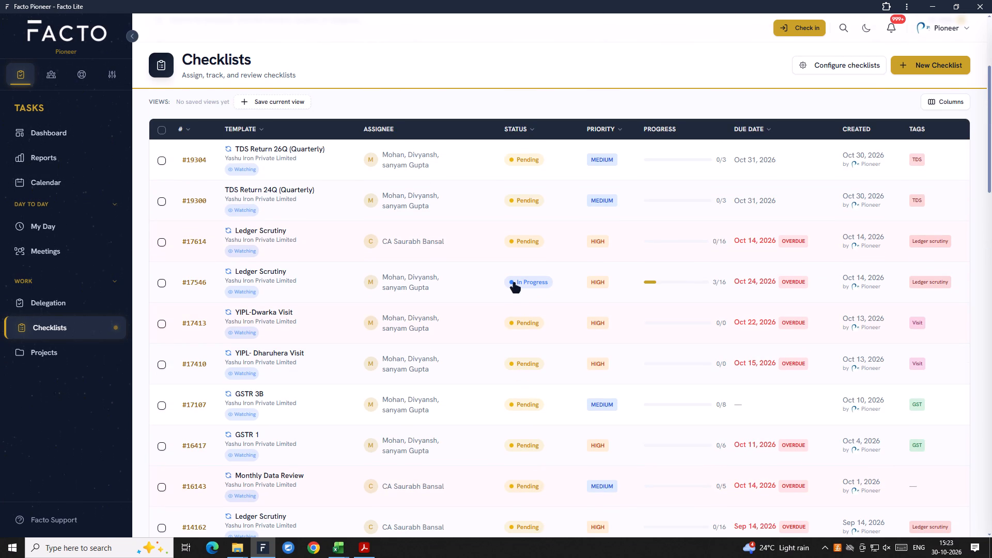
scroll(516, 283, up, 1)
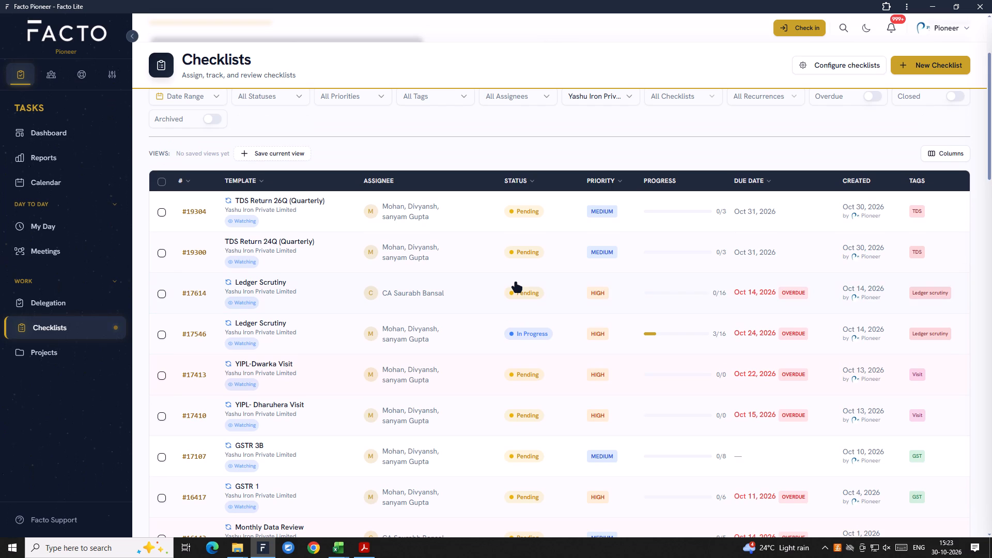
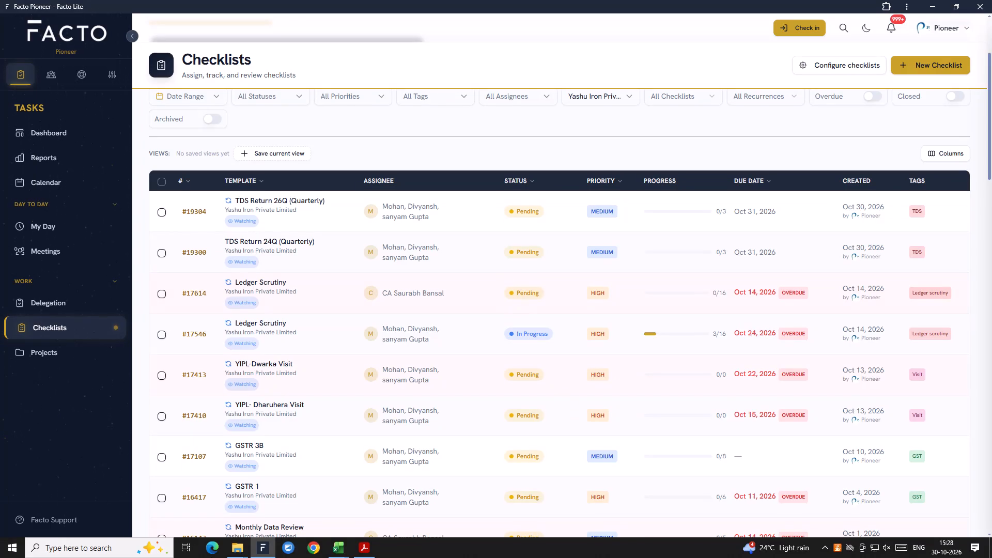
Switch to the Client List fy 26-27 workbook in Excel and look up the client Shehnaz, listed after Yashu Iron Private Limited.
click(331, 547)
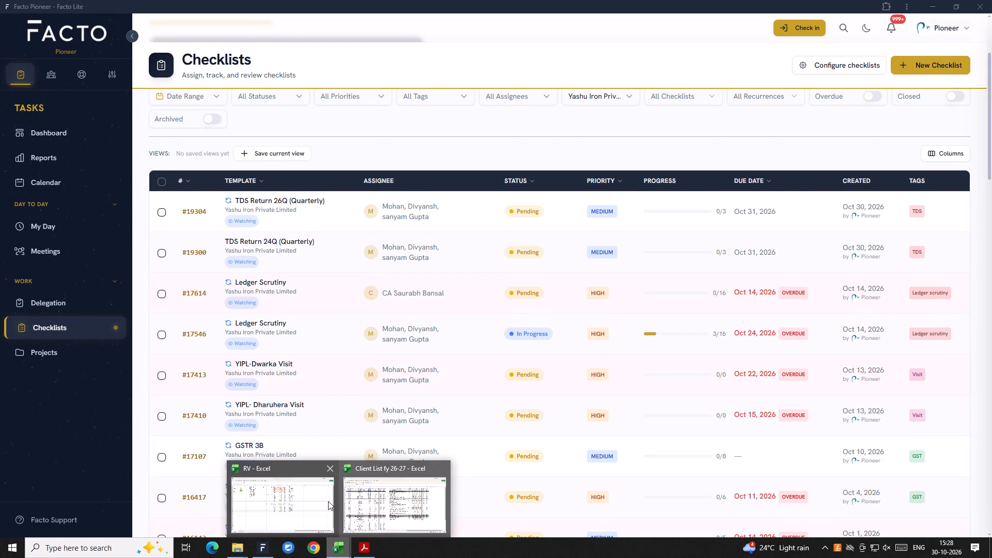
click(365, 508)
click(164, 136)
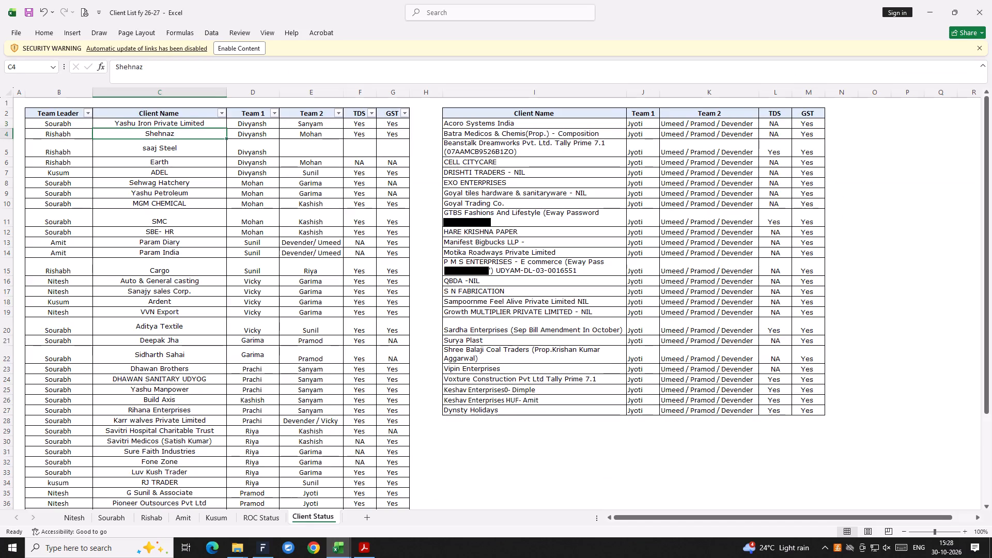